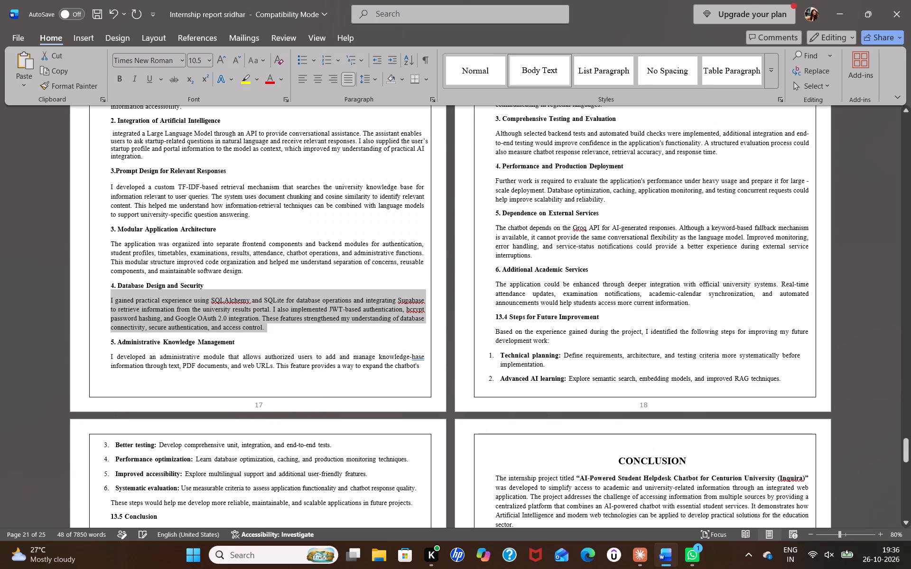
key("ctrl+v")
key("Return")
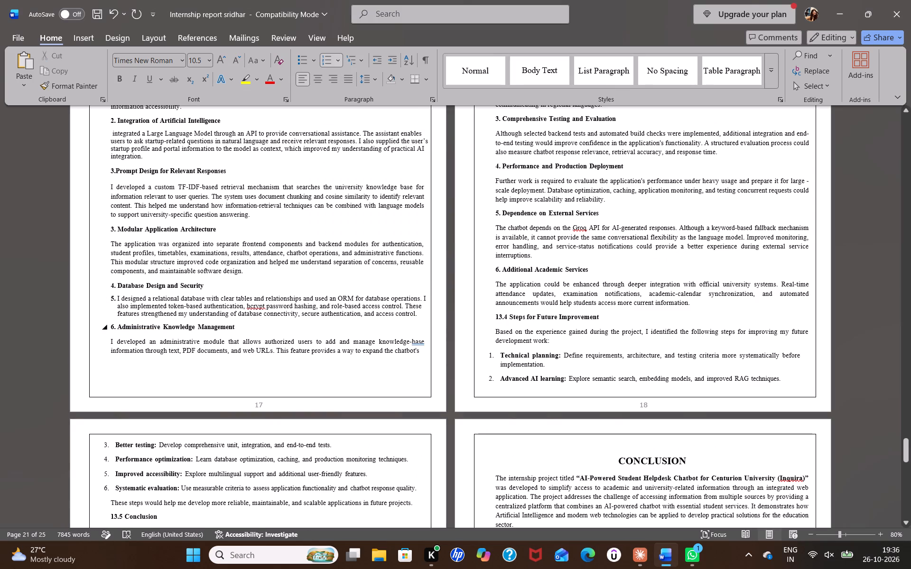
Remove the list number and the indent from the Administrative Knowledge Management heading.
key("BackSpace")
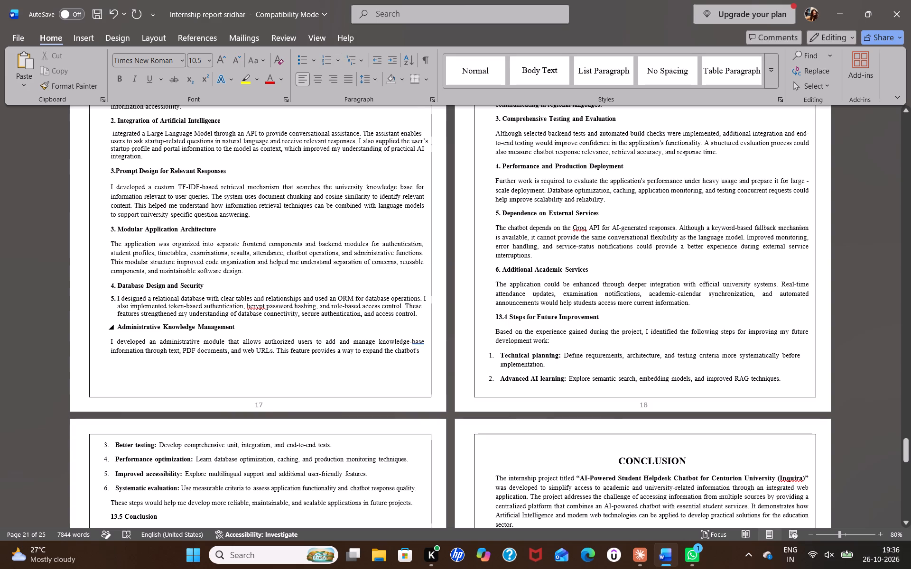
type("5.")
key("BackSpace")
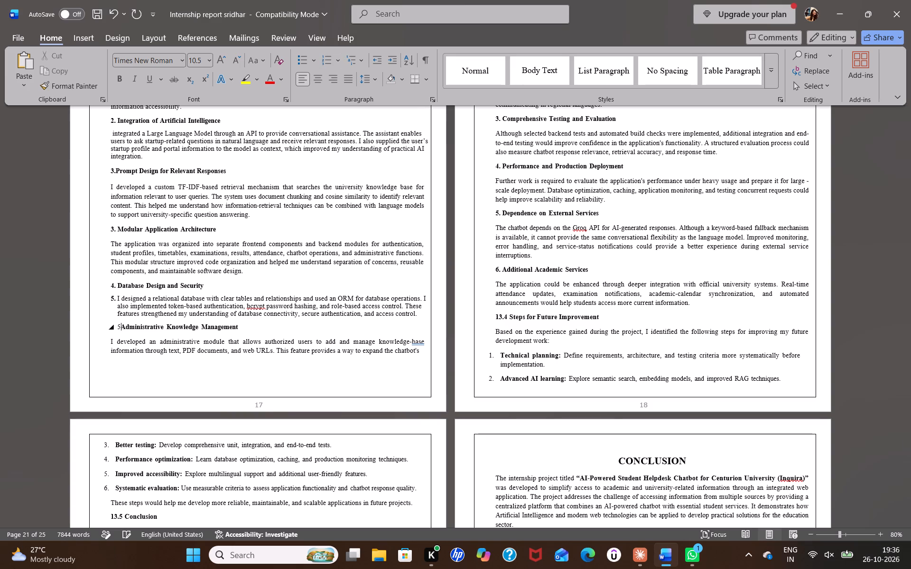
key("BackSpace")
key("BackSpace")
Remove the list number and the first-line indent from the pasted paragraph under Database Design and Security.
key("Up")
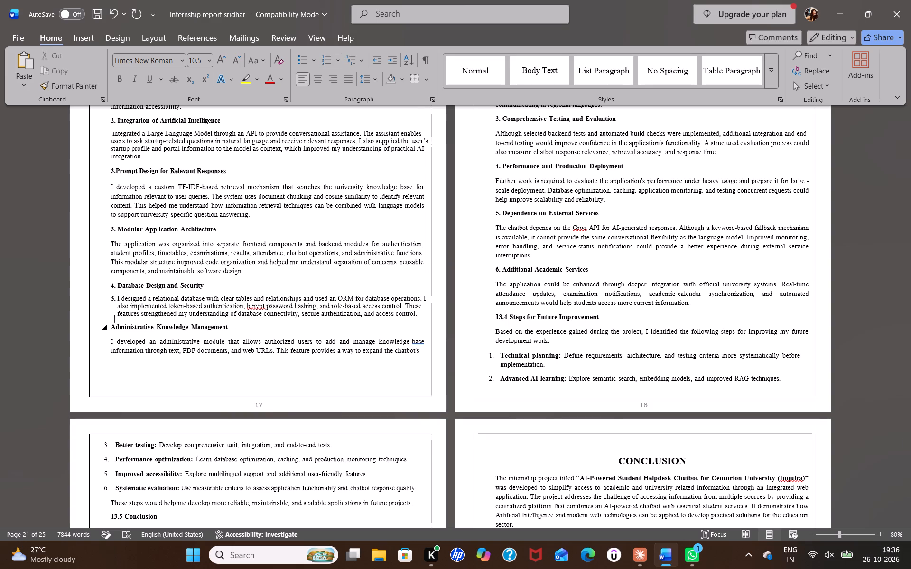
key("Up")
key("Up")
key("Up")
key("Down")
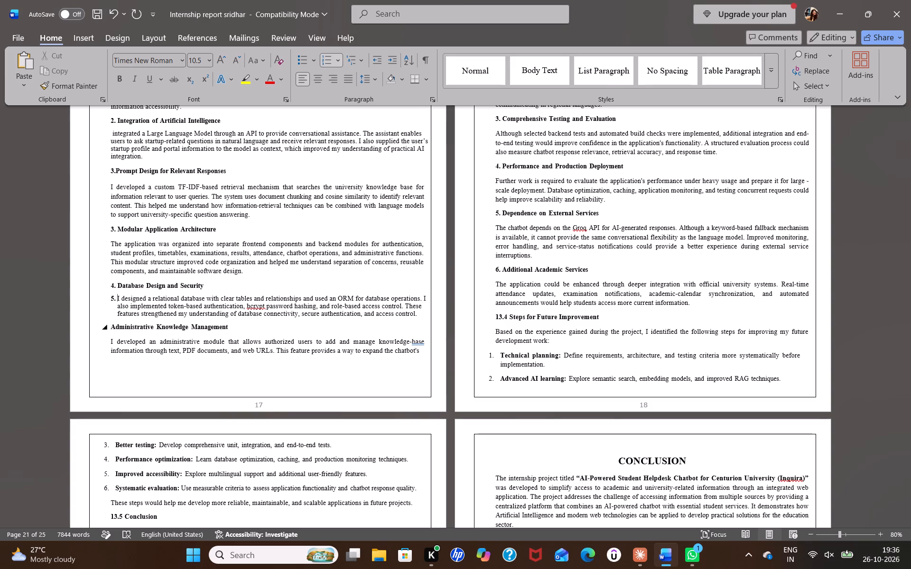
key("BackSpace")
key("BackSpace")
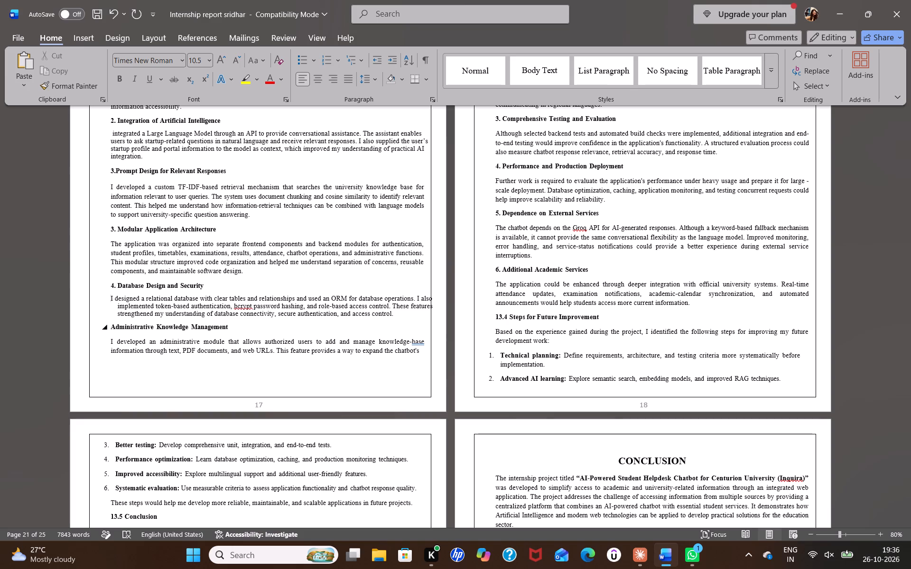
Delete "I also" and the surrounding spaces before "implemented token-based authentication" in the Database Design and Security paragraph.
left_click(116, 307)
key("BackSpace")
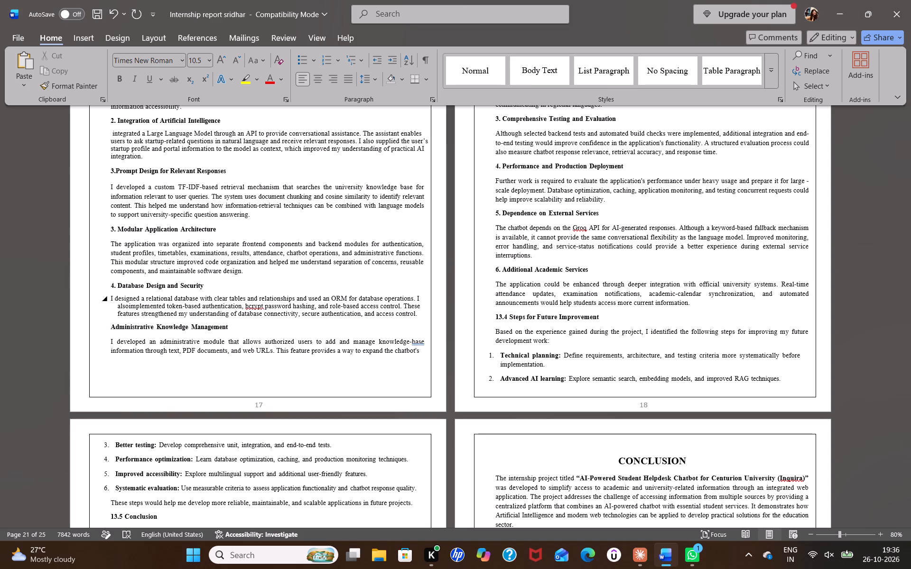
key("BackSpace")
key("BackSpace")
key("BackSpace")
key("BackSpace")
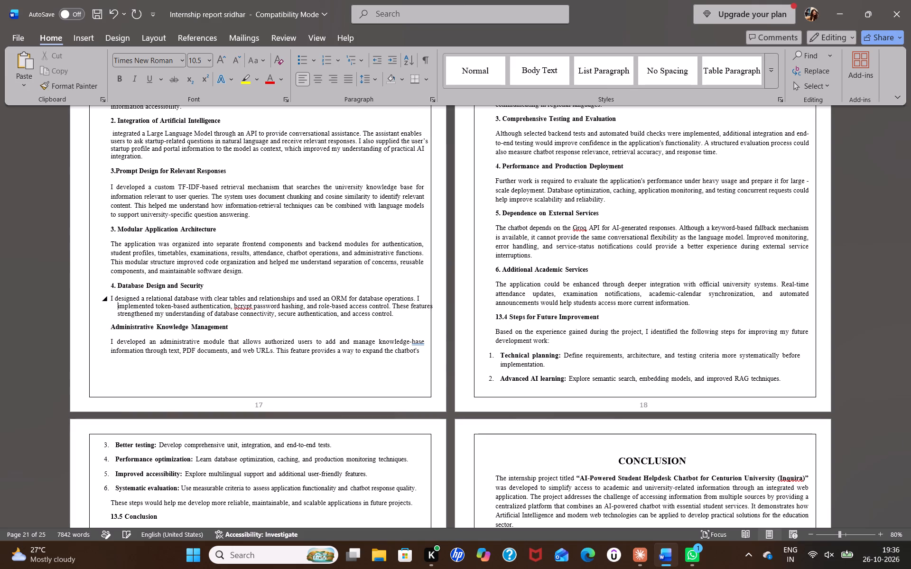
key("BackSpace")
key("BackSpace")
key("BackSpace")
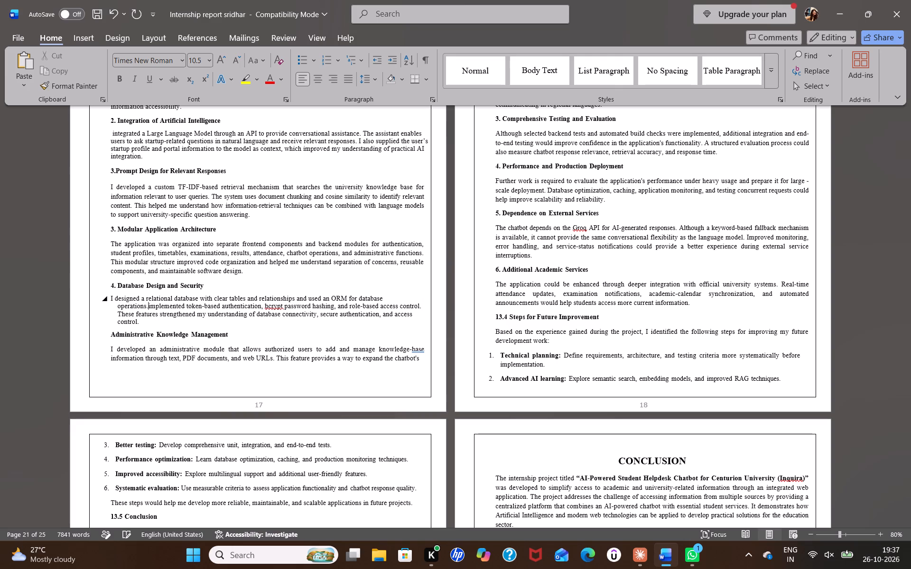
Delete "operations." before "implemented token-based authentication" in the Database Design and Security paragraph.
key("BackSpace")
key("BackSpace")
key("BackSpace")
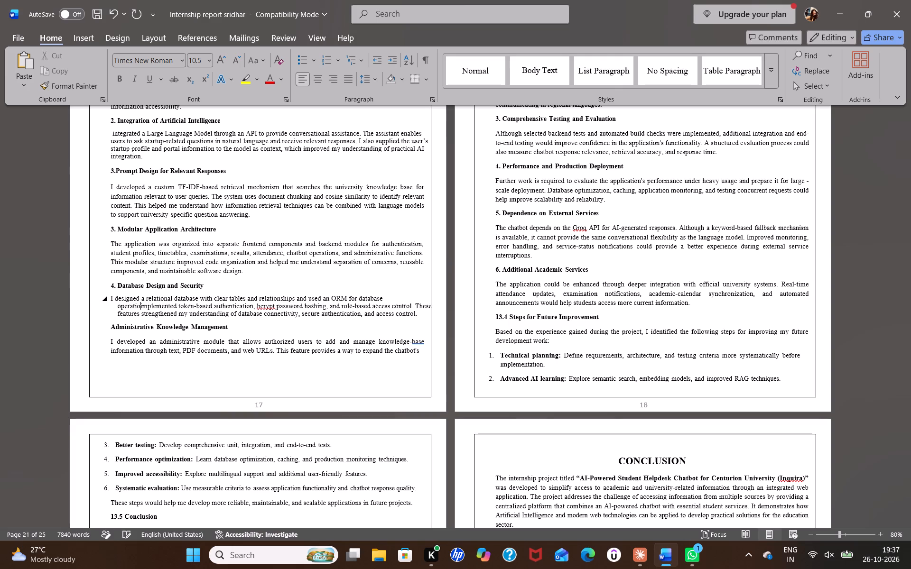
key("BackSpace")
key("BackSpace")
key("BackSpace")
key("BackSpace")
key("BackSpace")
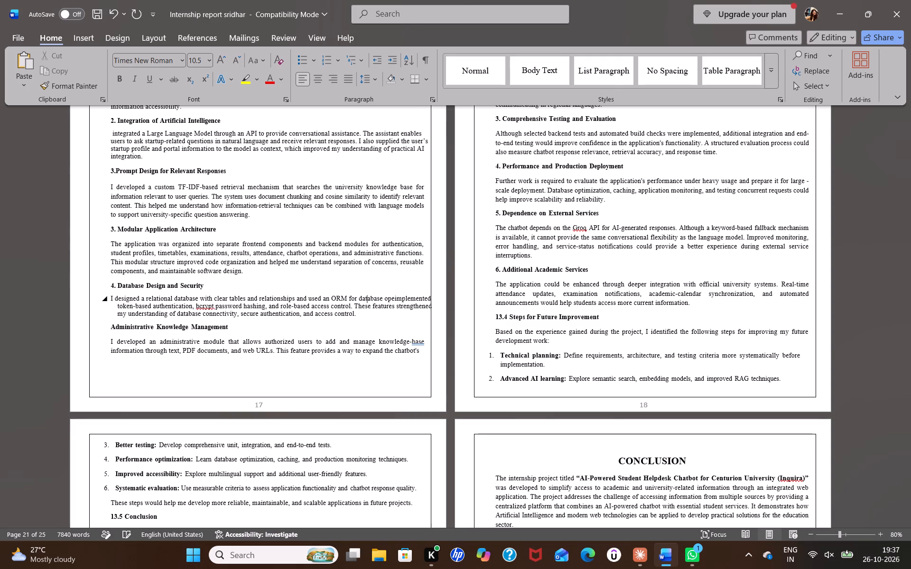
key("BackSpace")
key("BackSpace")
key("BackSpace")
Undo the recent word deletions and the first-line indent removal in the Database Design and Security paragraph.
key("ctrl+z")
key("ctrl+z")
key("ctrl+z")
key("ctrl+z")
key("ctrl+z")
key("ctrl+z")
key("ctrl+z")
key("ctrl+z")
key("ctrl+z")
key("ctrl+z")
key("ctrl+z")
key("ctrl+z")
key("ctrl+z")
key("ctrl+z")
key("ctrl+z")
key("ctrl+z")
key("ctrl+z")
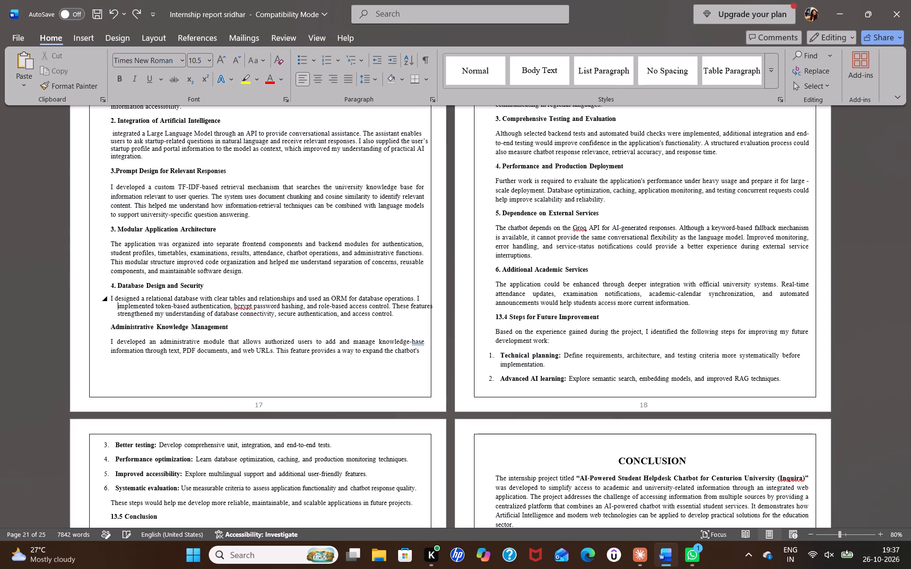
key("ctrl+z")
key("ctrl+z")
key("ctrl+z")
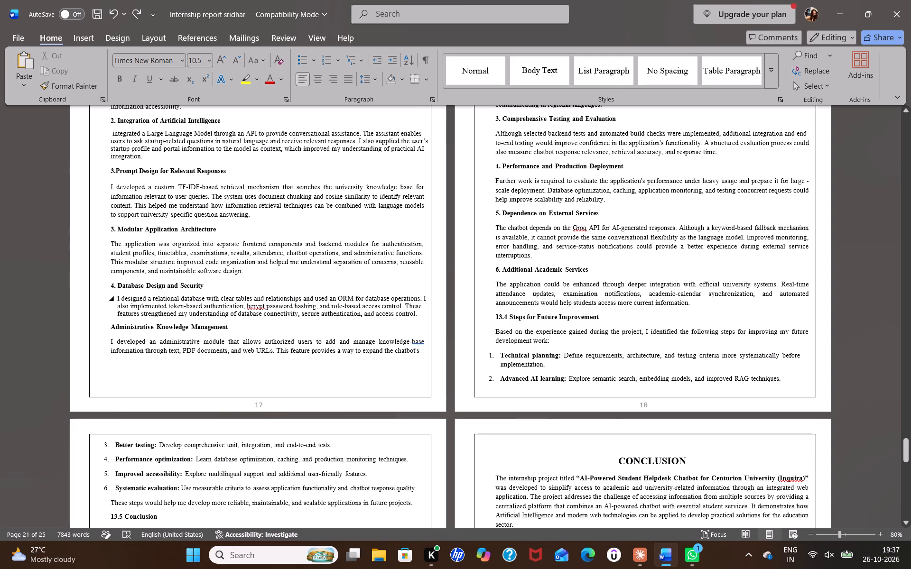
Remove the first-line indent from the paragraph under Database Design and Security.
key("BackSpace")
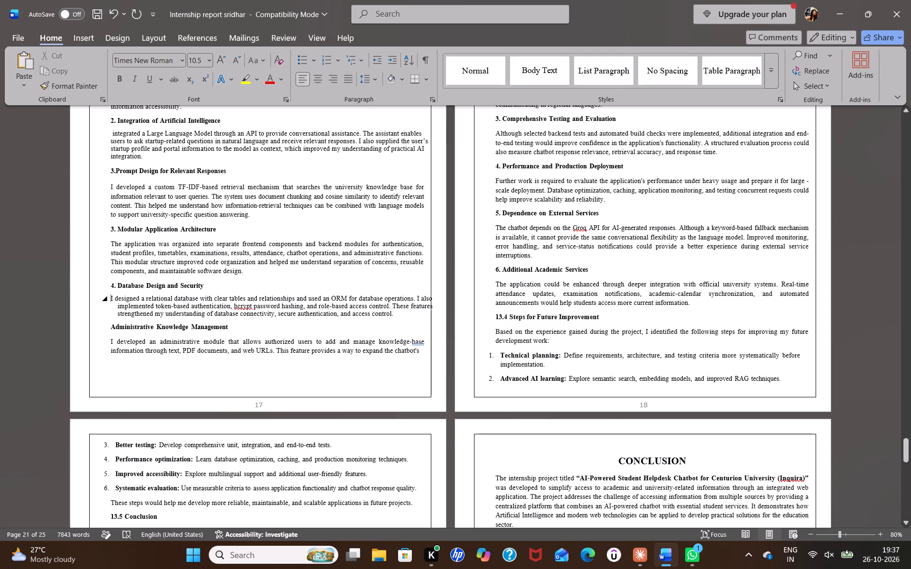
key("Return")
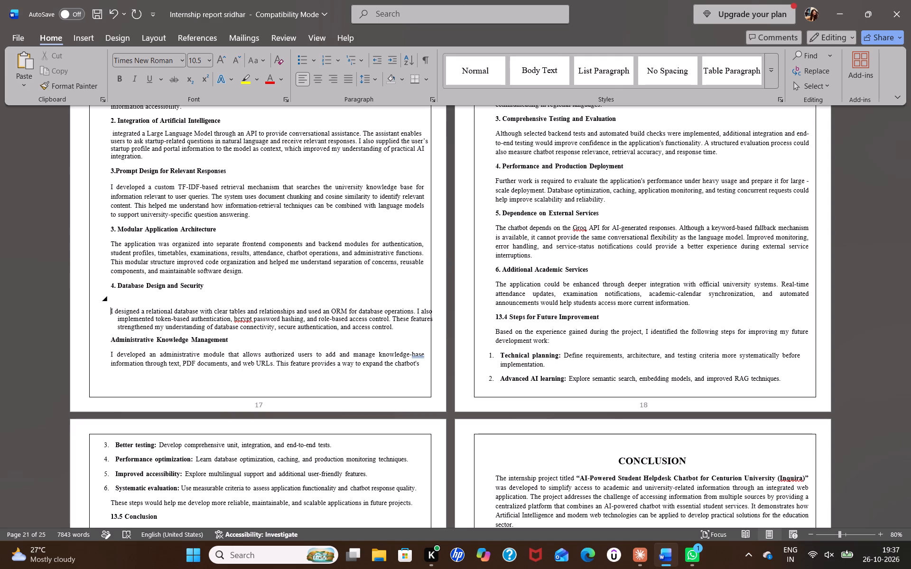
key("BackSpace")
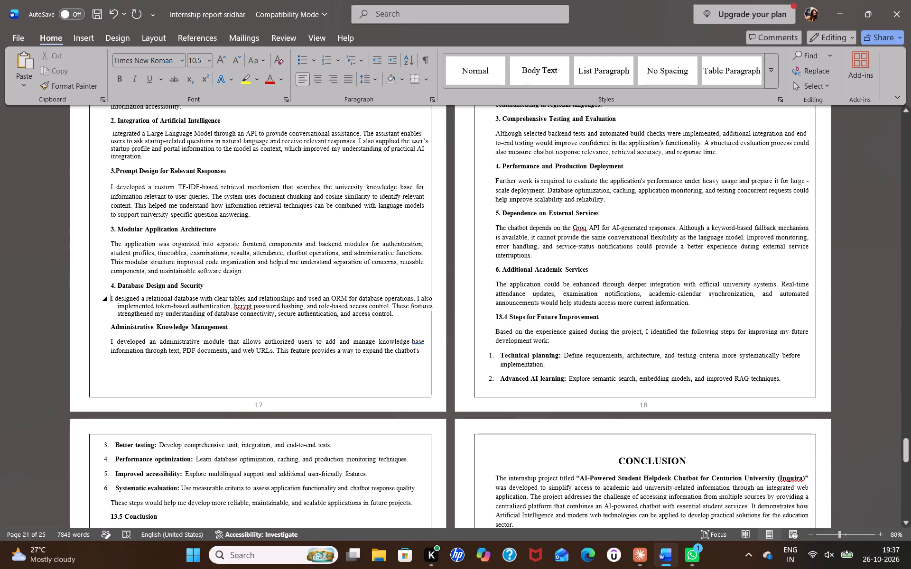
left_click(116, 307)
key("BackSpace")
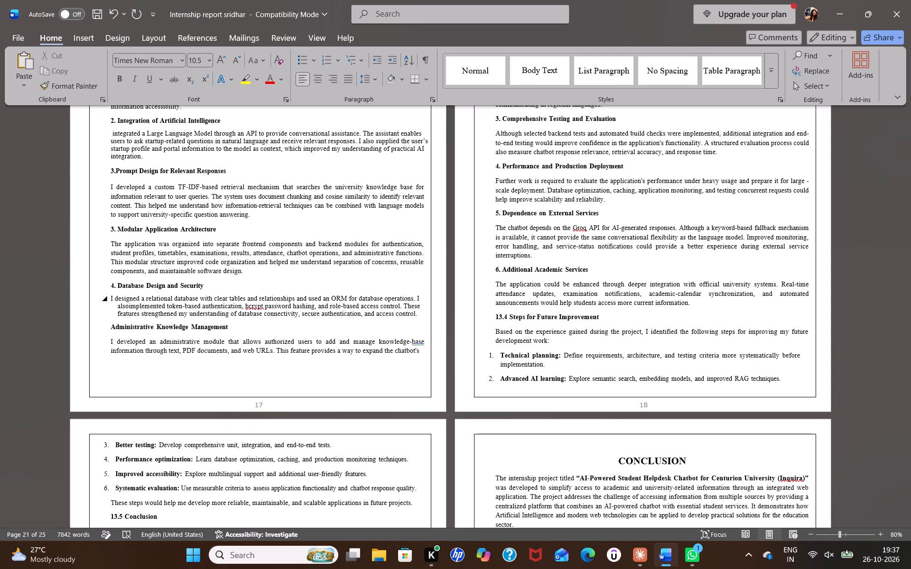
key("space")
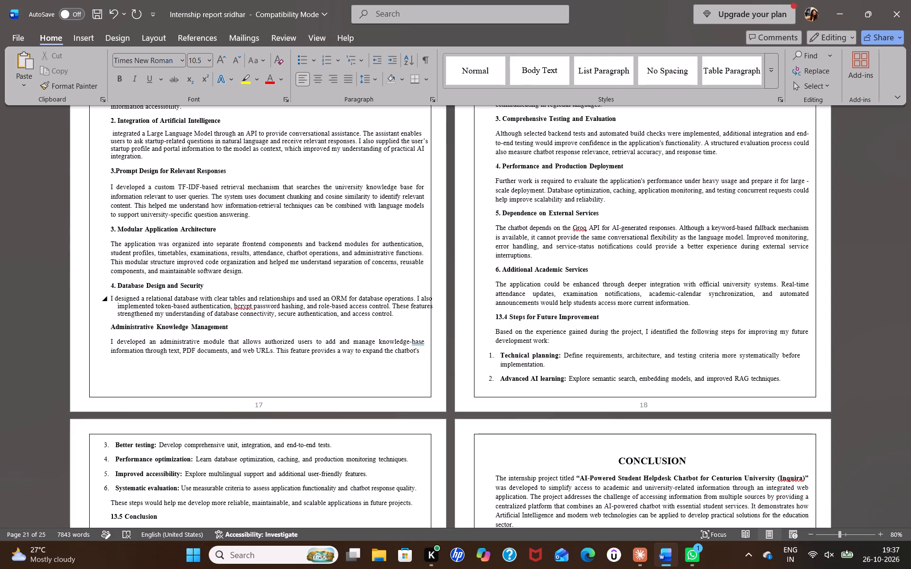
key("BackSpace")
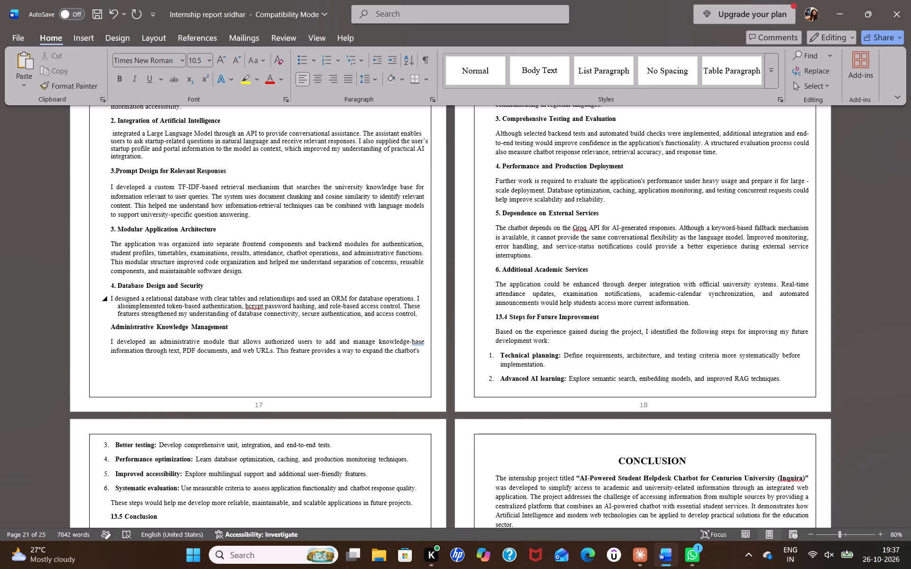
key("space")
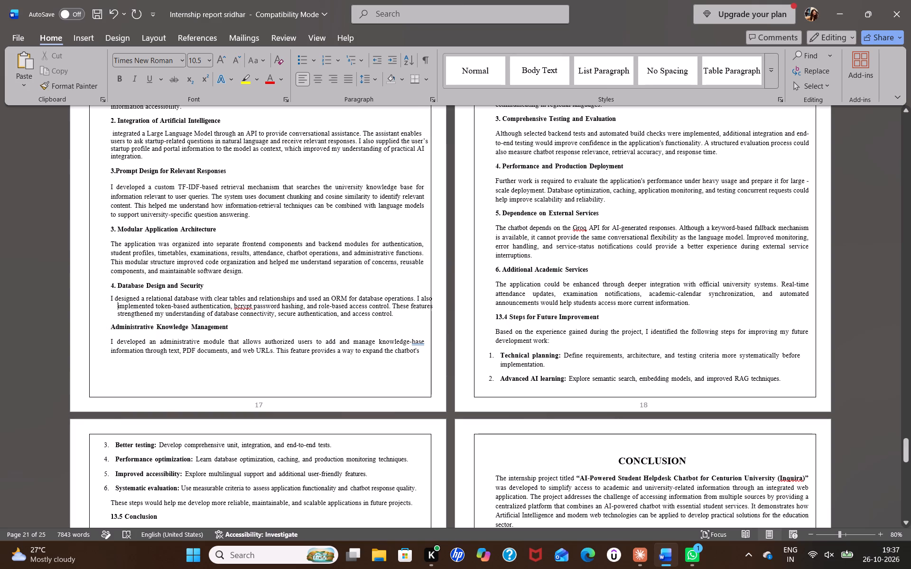
Delete the end of the Database Design and Security paragraph, from "bcrypt password hashing" through "access control.".
left_click_drag(392, 314, 217, 306)
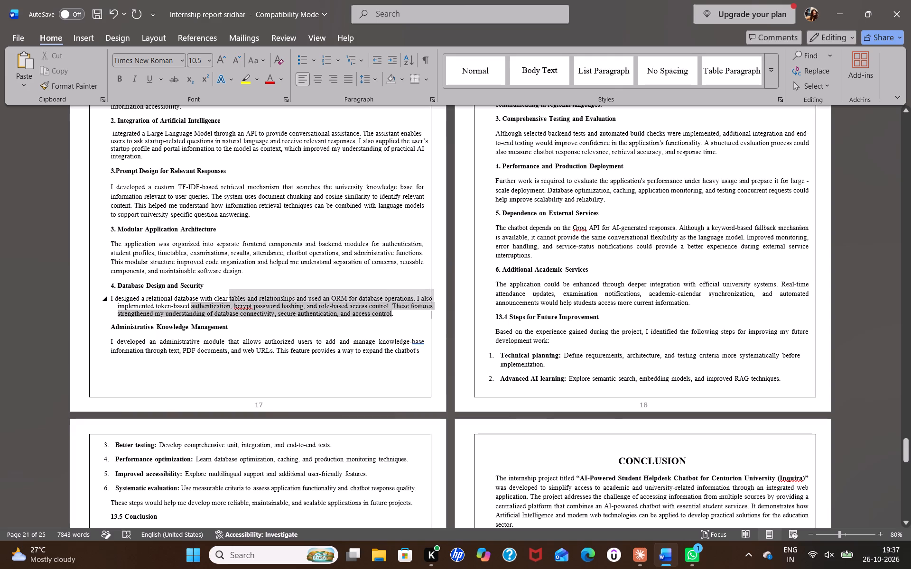
left_click_drag(217, 306, 251, 306)
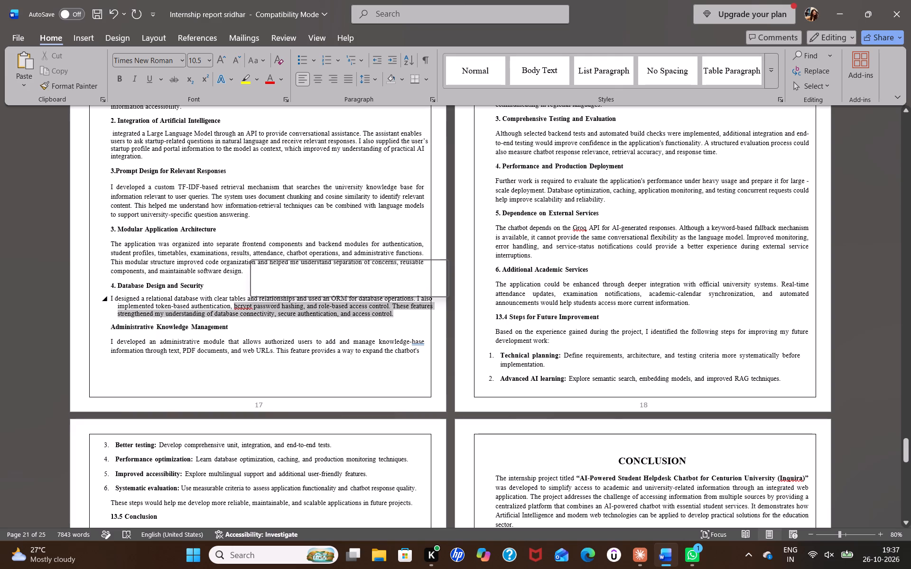
key("BackSpace")
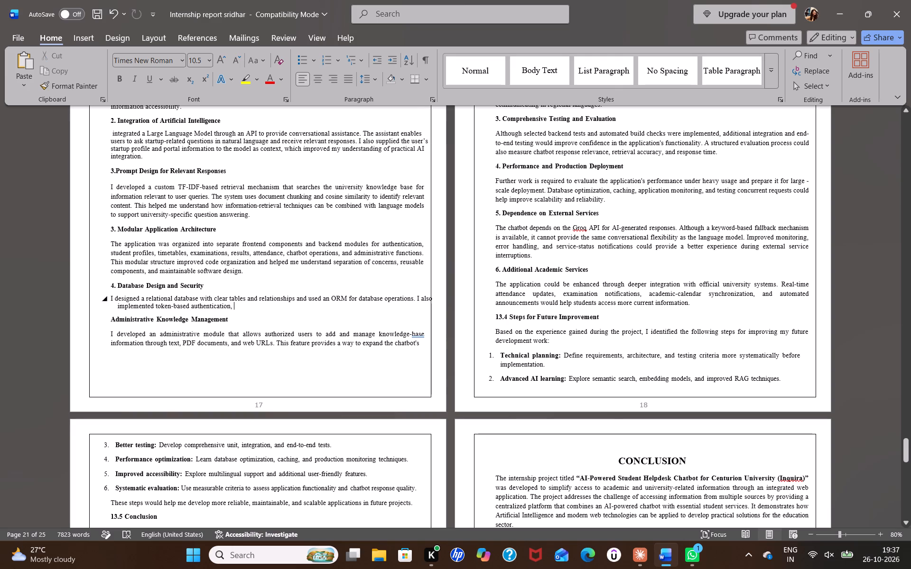
Delete the space between "also" and "implemented" and the "I" before "also" in the Database Design and Security paragraph.
left_click(115, 304)
key("BackSpace")
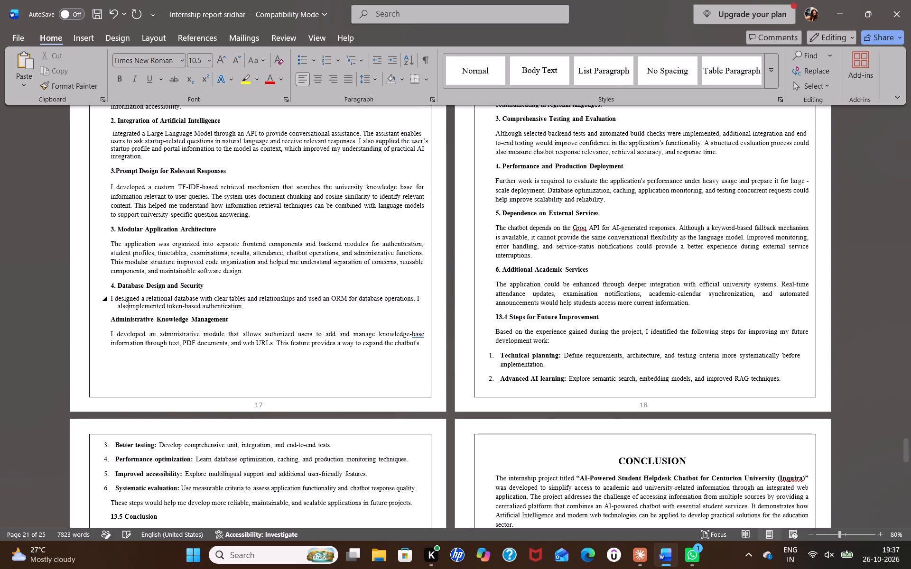
left_click(422, 296)
key("Return")
key("BackSpace")
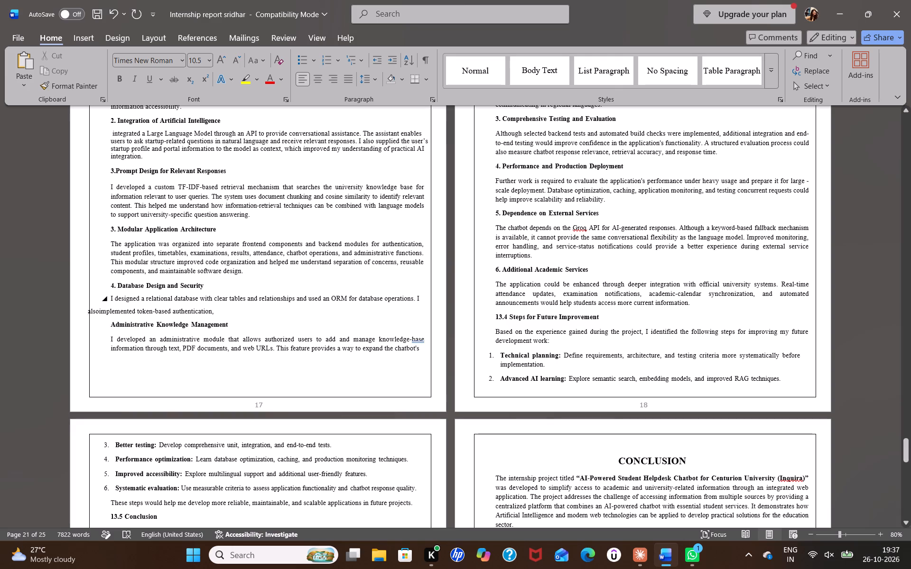
key("BackSpace")
key("BackSpace")
key("BackSpace")
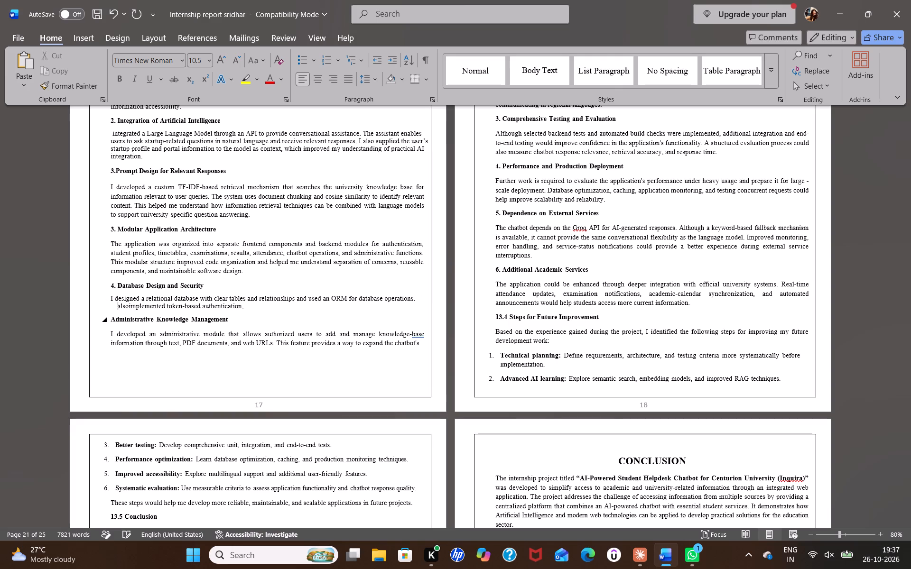
key("BackSpace")
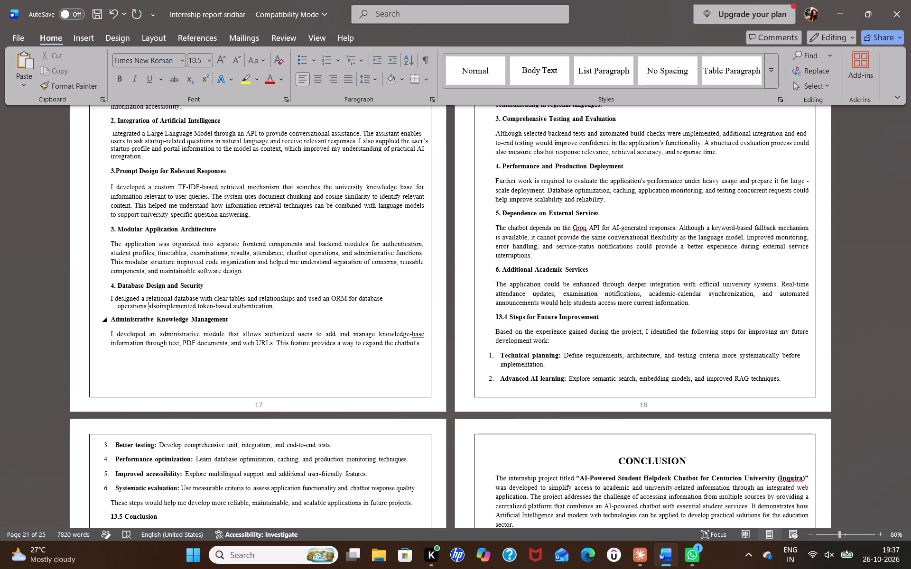
key("space")
key("space")
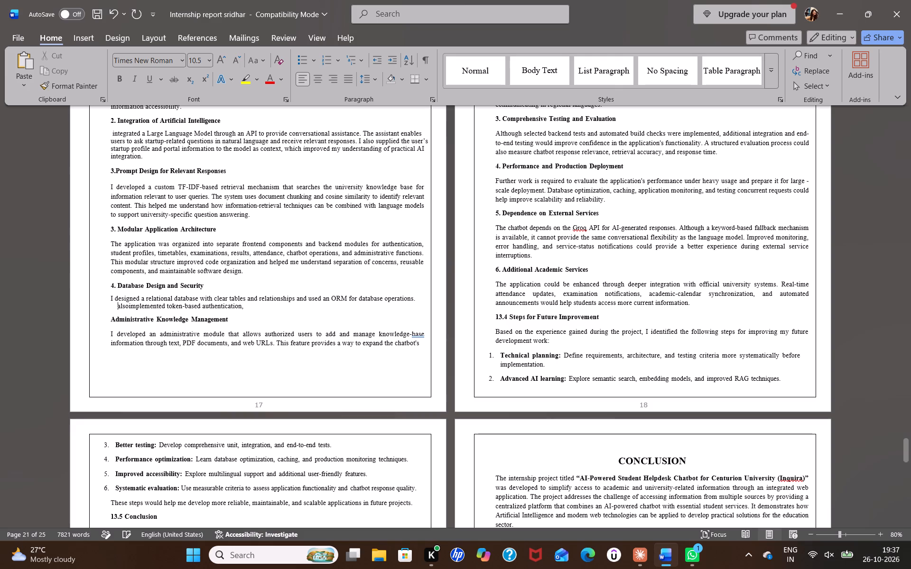
key("space")
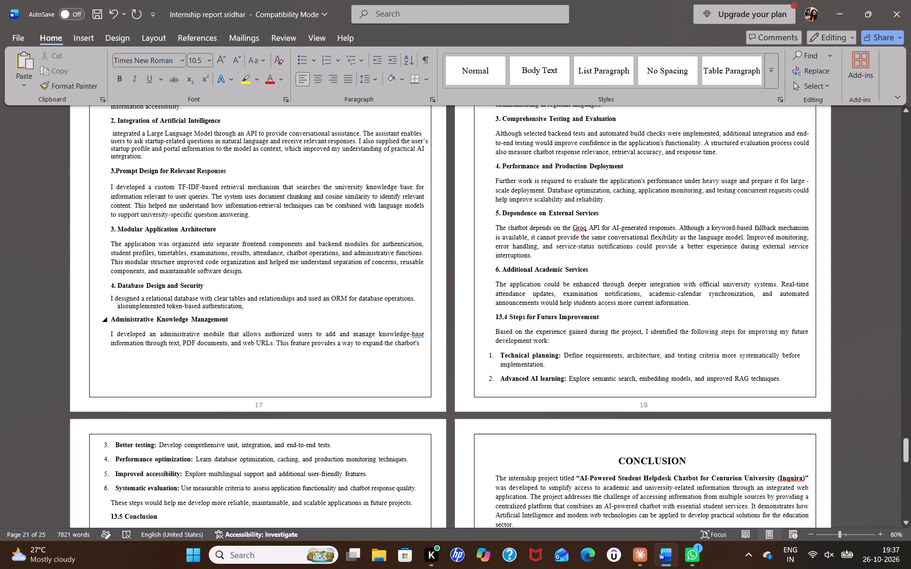
Add the number "5." in front of the Administrative Knowledge Management heading.
scroll(272, 334, "down", 1)
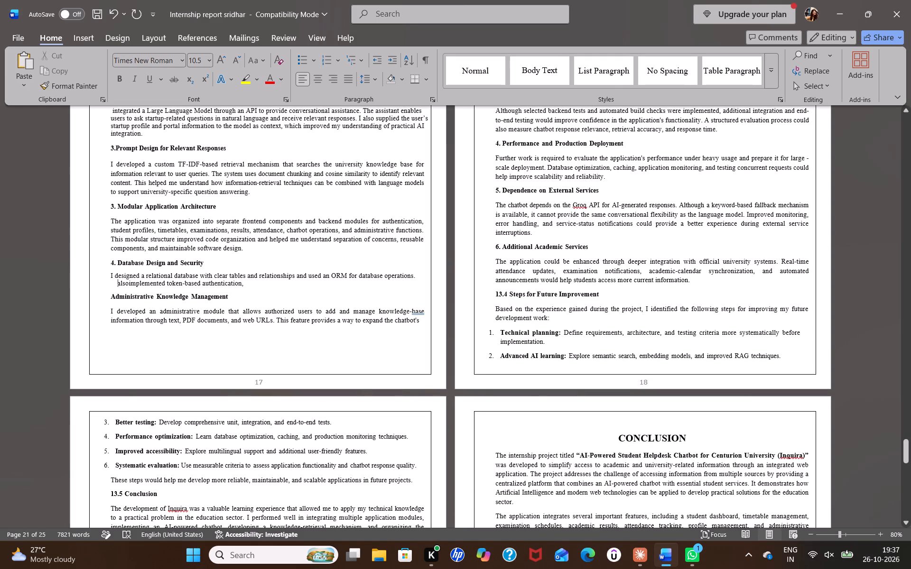
left_click_drag(112, 298, 119, 299)
type("5.")
key("space")
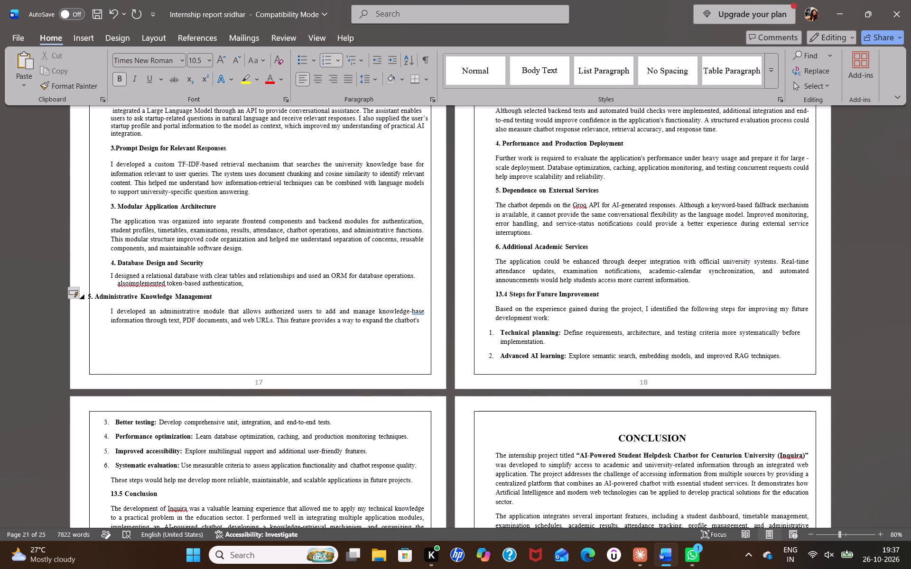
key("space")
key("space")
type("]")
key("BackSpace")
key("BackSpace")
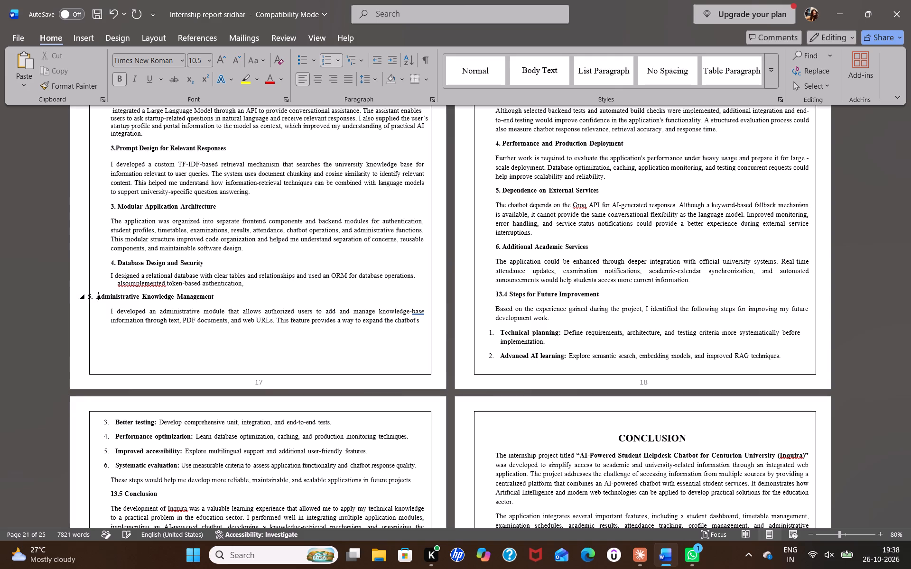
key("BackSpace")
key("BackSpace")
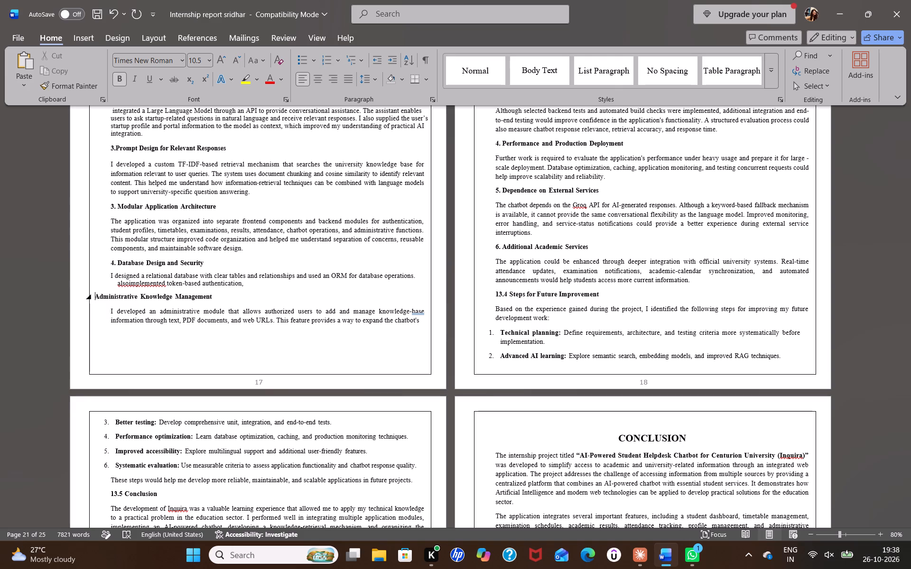
Undo the spacing edits and automatic list formatting on the Administrative Knowledge Management heading, back to the plain "5." prefix.
key("ctrl+z")
key("ctrl+z")
key("ctrl+z")
key("ctrl+z")
key("ctrl+z")
key("ctrl+z")
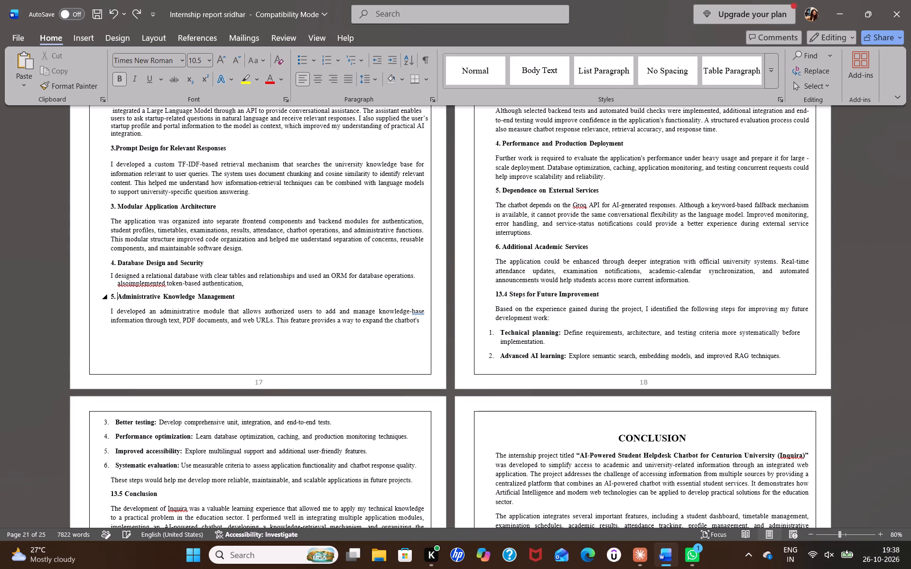
Review the What Have You Done Well chapter, checking its headings and paragraphs across both pages.
left_click(212, 313)
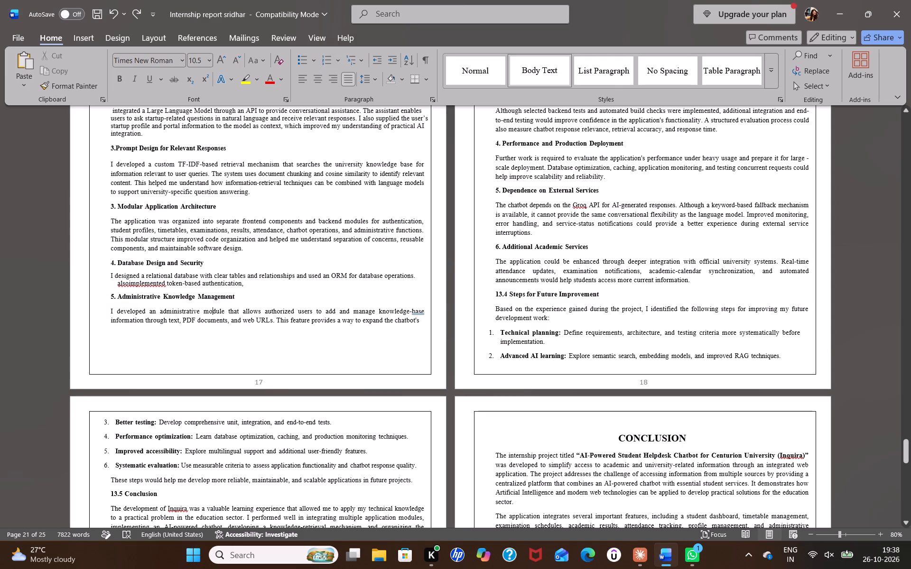
scroll(308, 330, "up", 13)
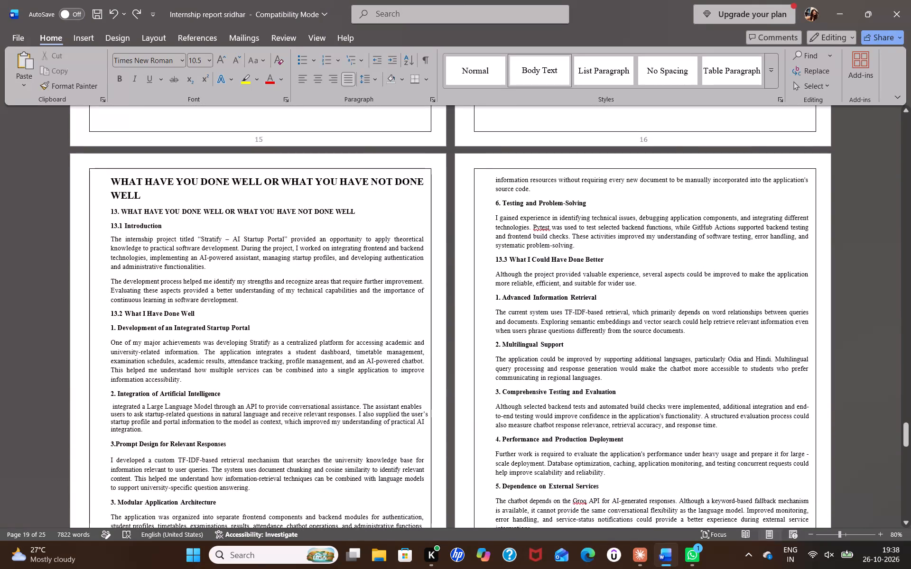
scroll(591, 305, "down", 2)
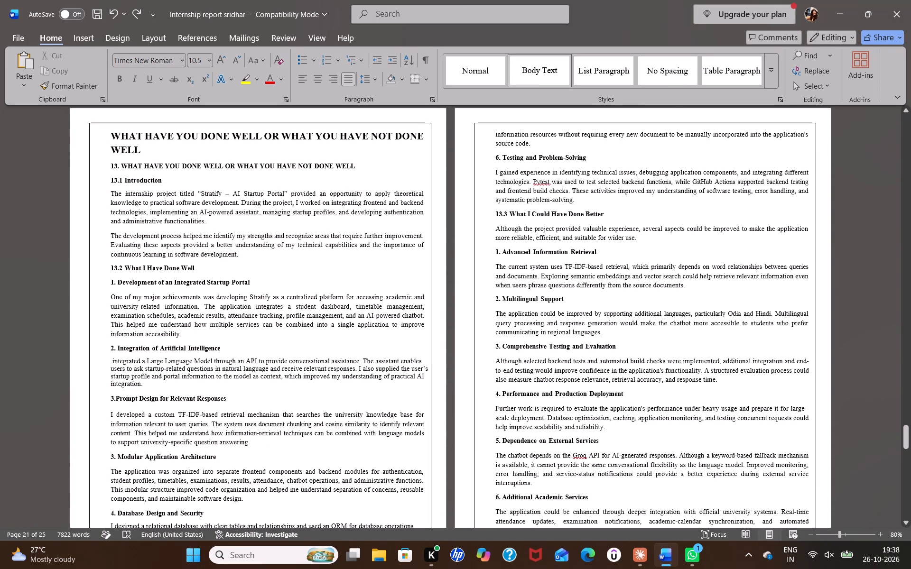
scroll(585, 225, "down", 11)
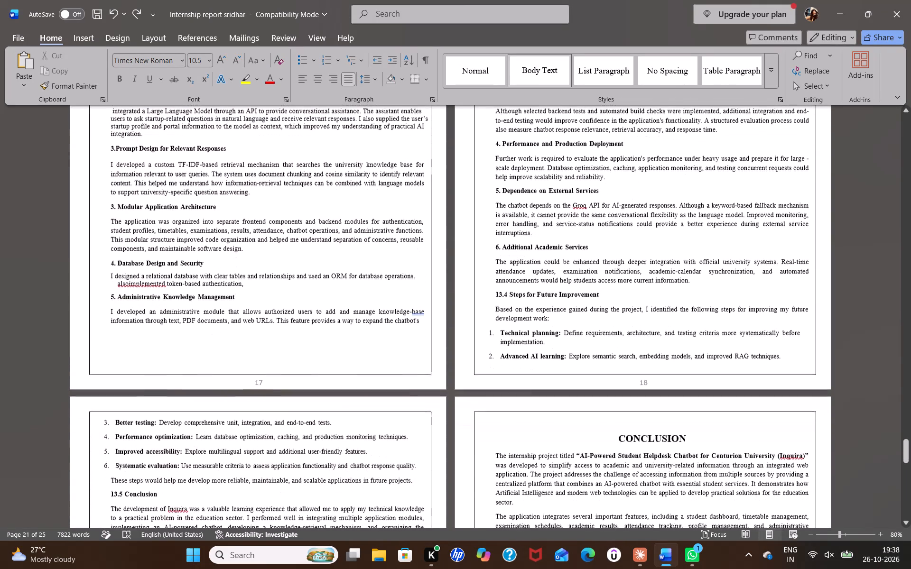
scroll(581, 228, "up", 1)
scroll(616, 271, "up", 1)
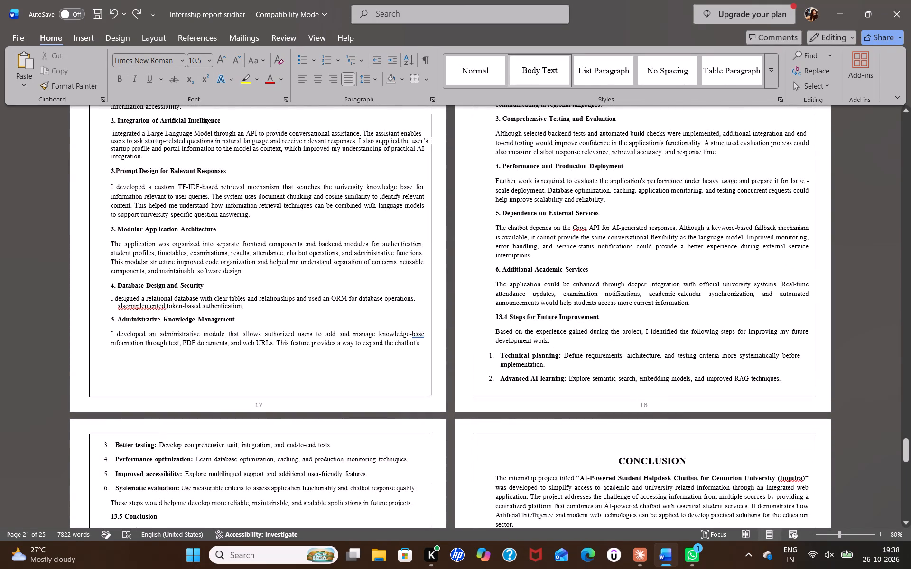
scroll(603, 287, "up", 3)
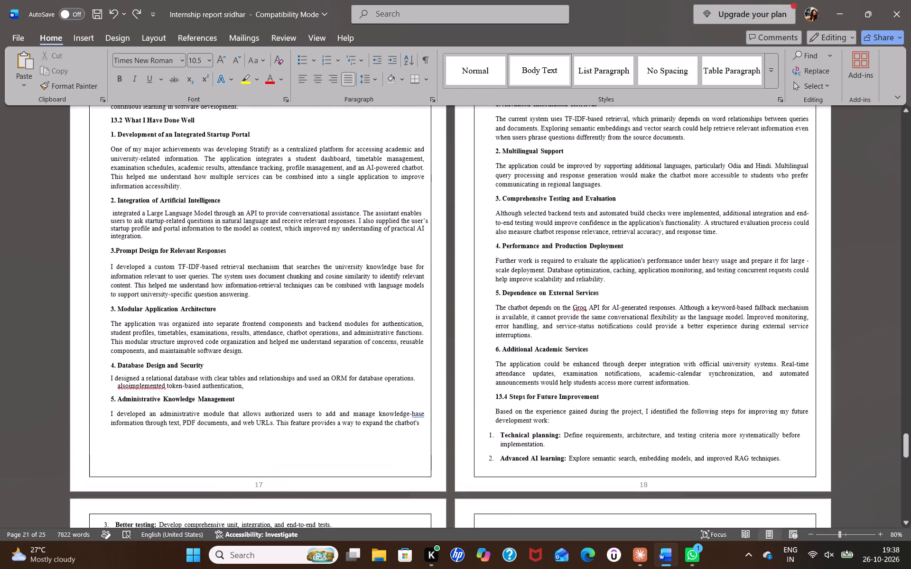
Move the text from "Additional Academic Services" through "Steps for Future Improvement" to after "Based on the experience gained during the project, I".
left_click_drag(496, 359, 601, 400)
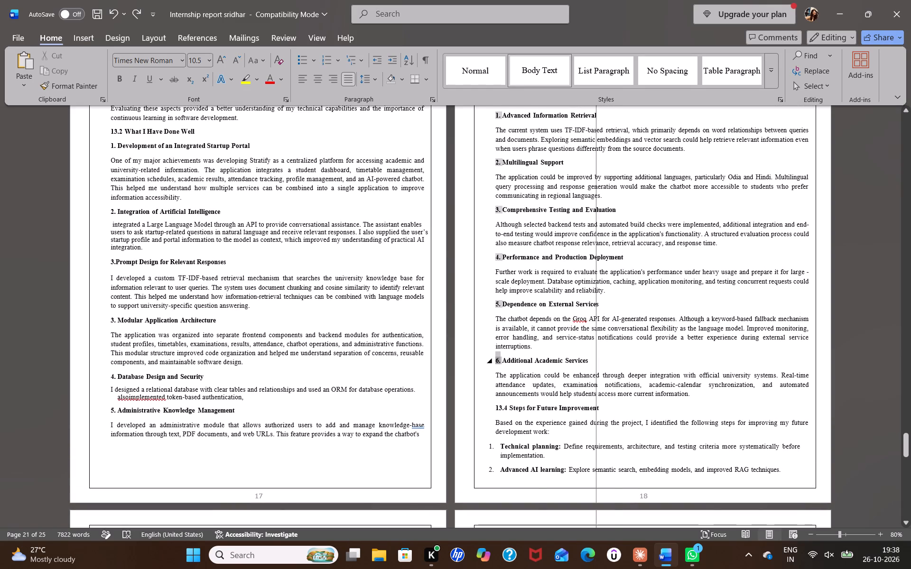
left_click_drag(601, 400, 474, 392)
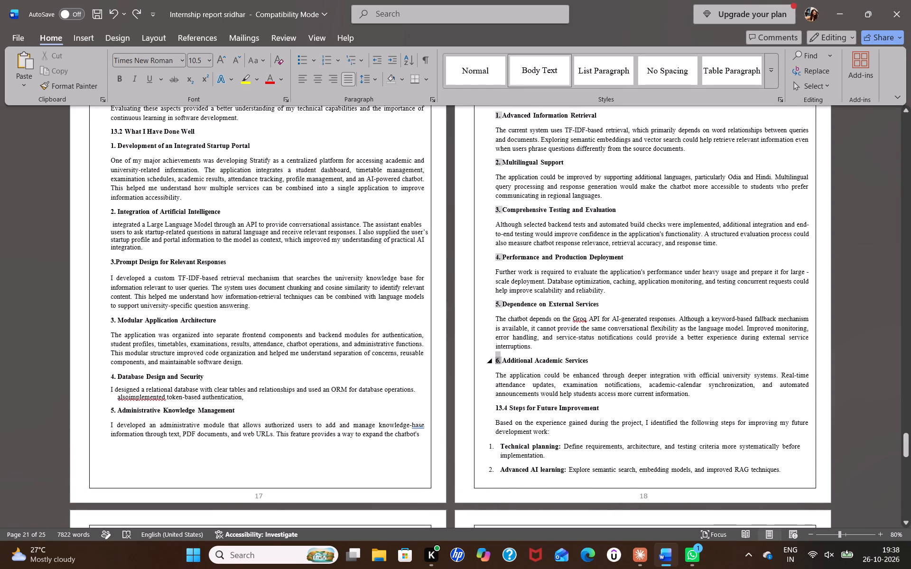
left_click(512, 389)
left_click_drag(504, 361, 674, 399)
left_click_drag(674, 410, 659, 413)
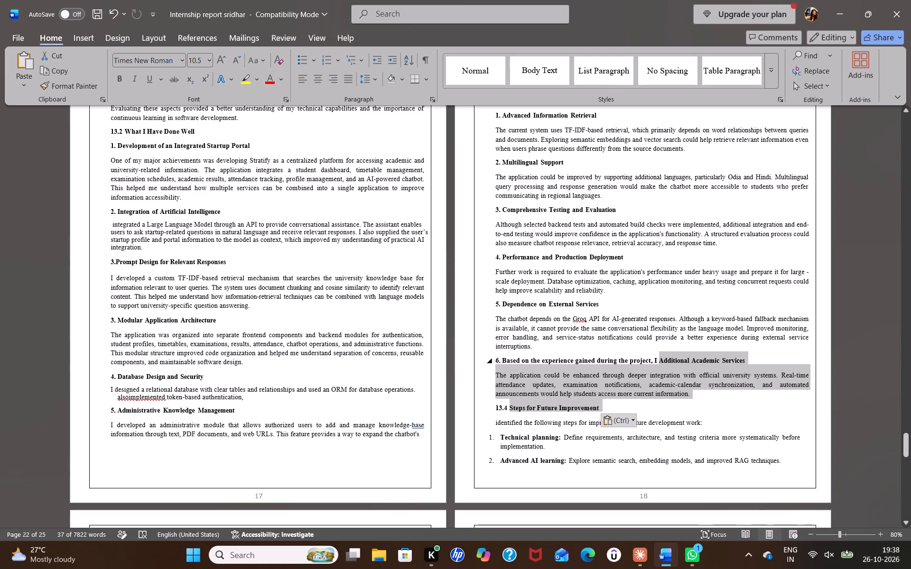
Delete the numbered heading 6 about Additional Academic Services and its paragraph, just before section 13.4 Steps for Future Improvement.
left_click(509, 356)
left_click_drag(503, 359, 690, 393)
key("BackSpace")
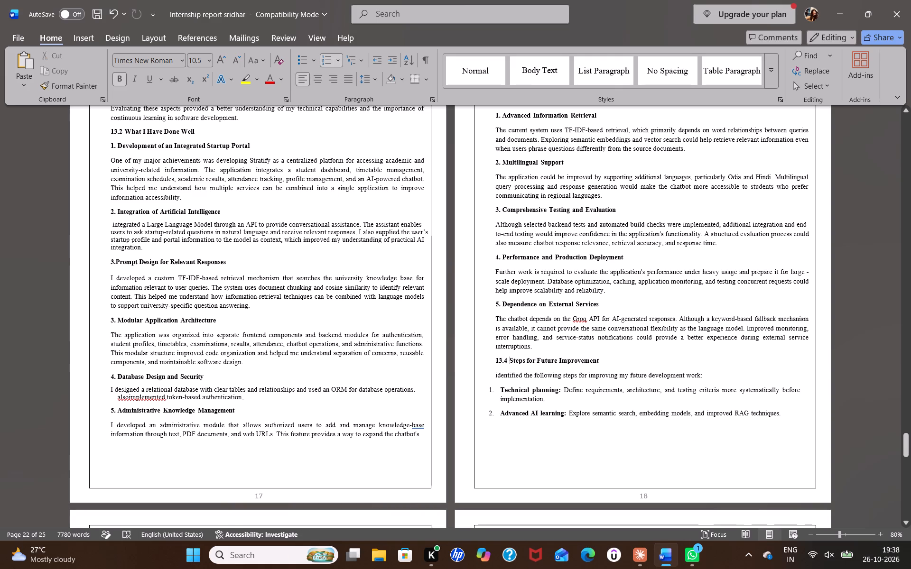
Replace "Inquira" with "Stratify" in the opening sentence of section 13.5 Conclusion.
scroll(581, 378, "up", 1)
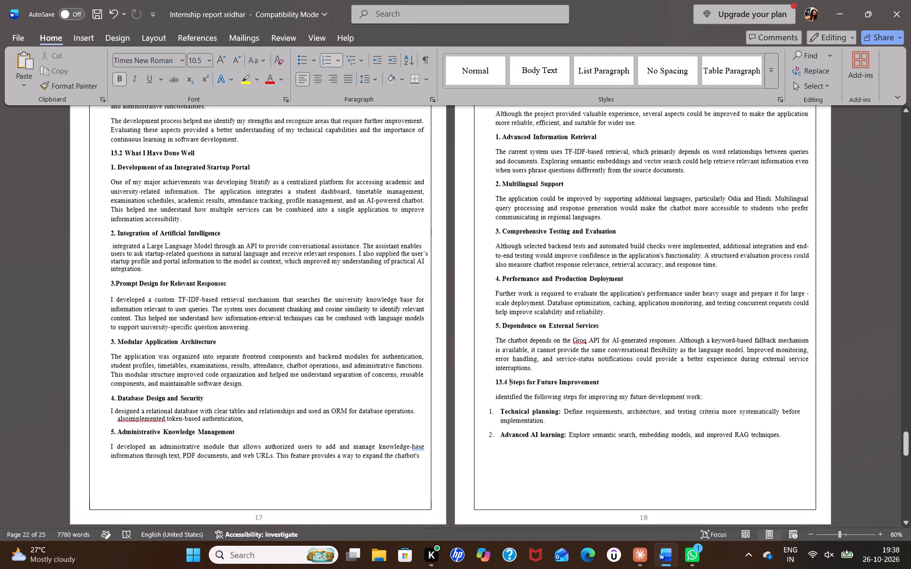
scroll(579, 373, "up", 3)
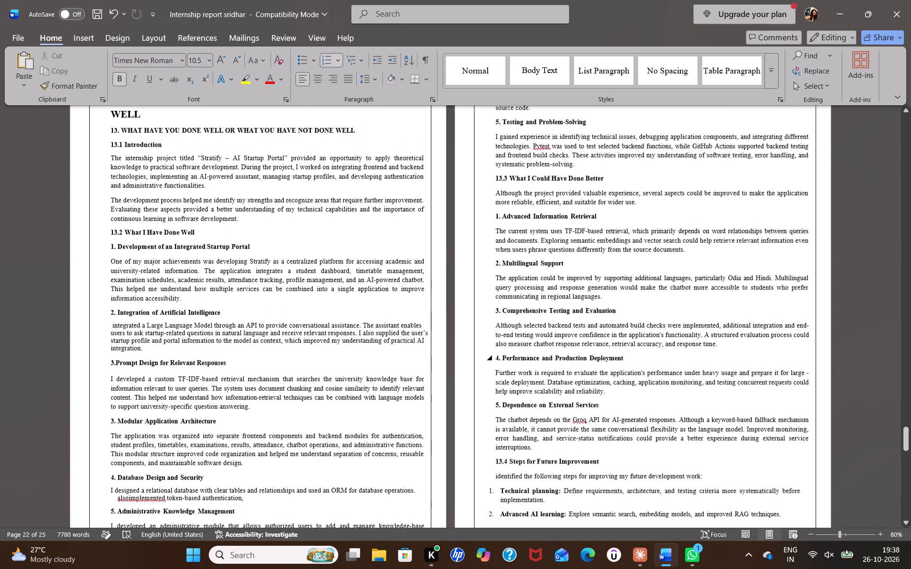
scroll(579, 373, "up", 2)
scroll(579, 373, "down", 15)
scroll(577, 373, "down", 6)
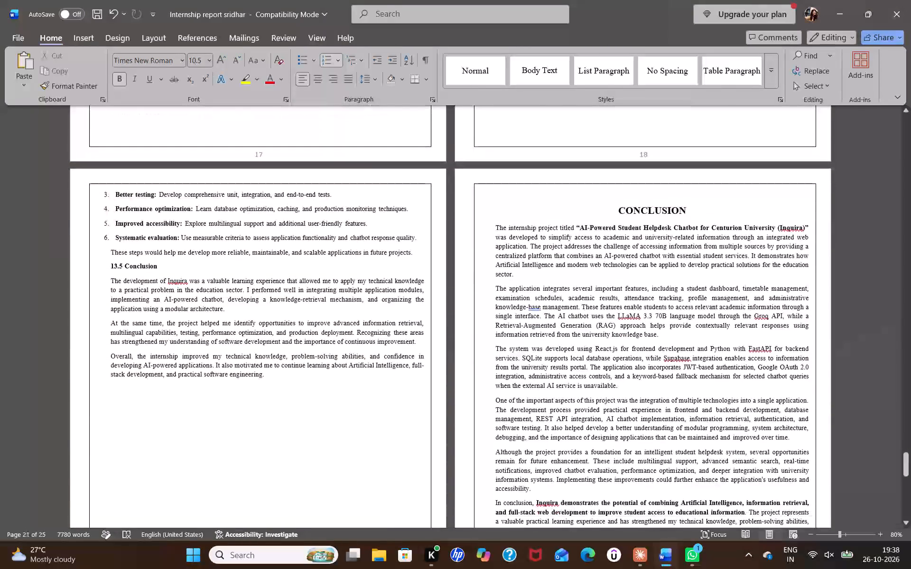
scroll(575, 373, "down", 1)
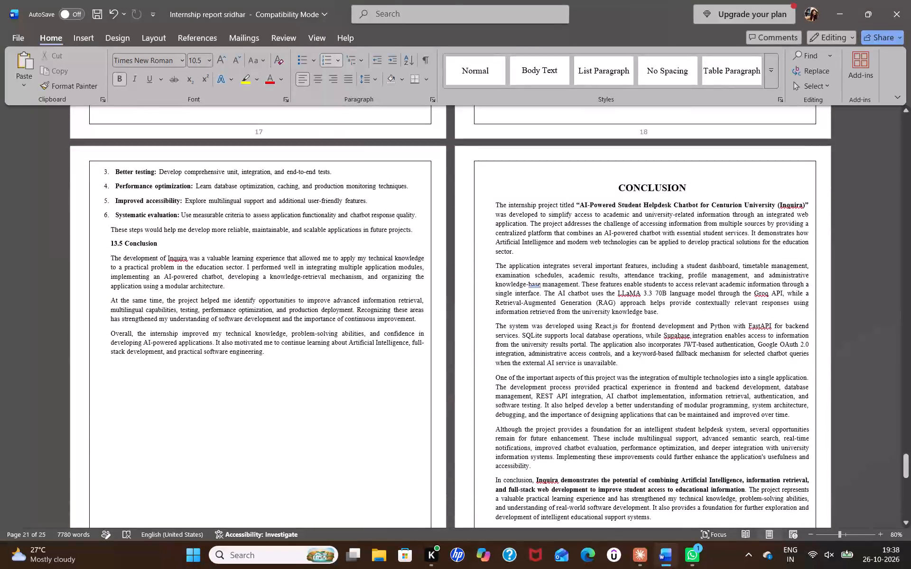
left_click_drag(187, 257, 168, 257)
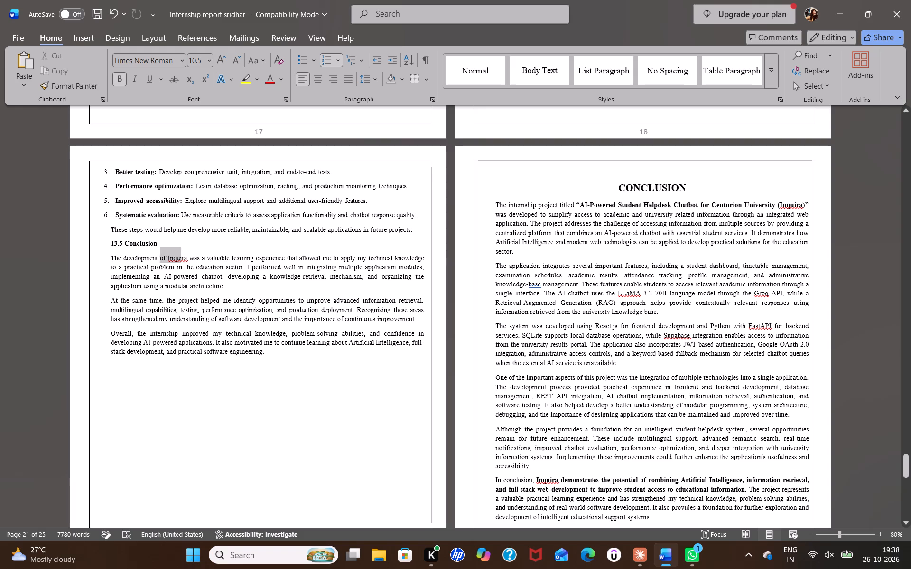
left_click_drag(168, 257, 171, 257)
key("BackSpace")
key("BackSpace")
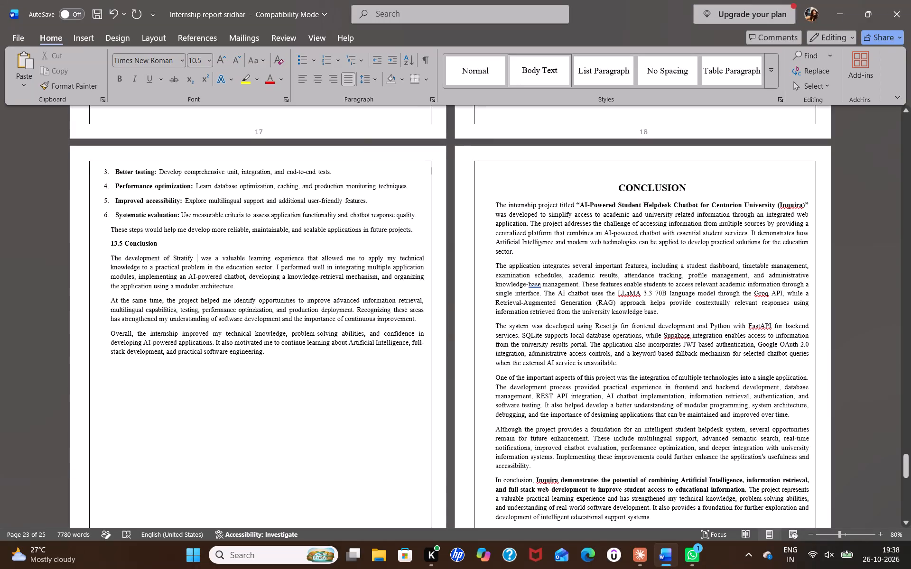
Examine the remaining pages of the report, from the Conclusion chapter through the Assessment page.
scroll(537, 275, "down", 11)
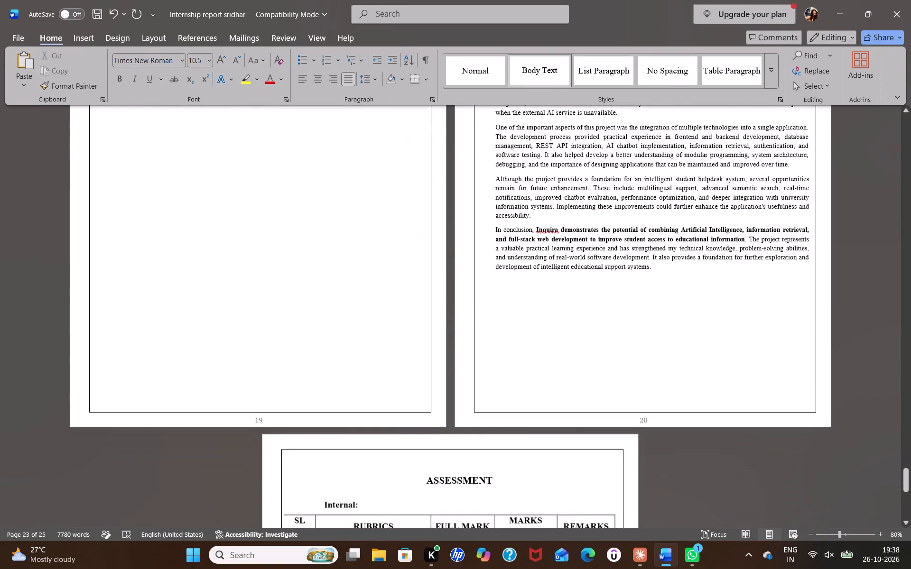
scroll(566, 272, "down", 19)
scroll(565, 272, "down", 7)
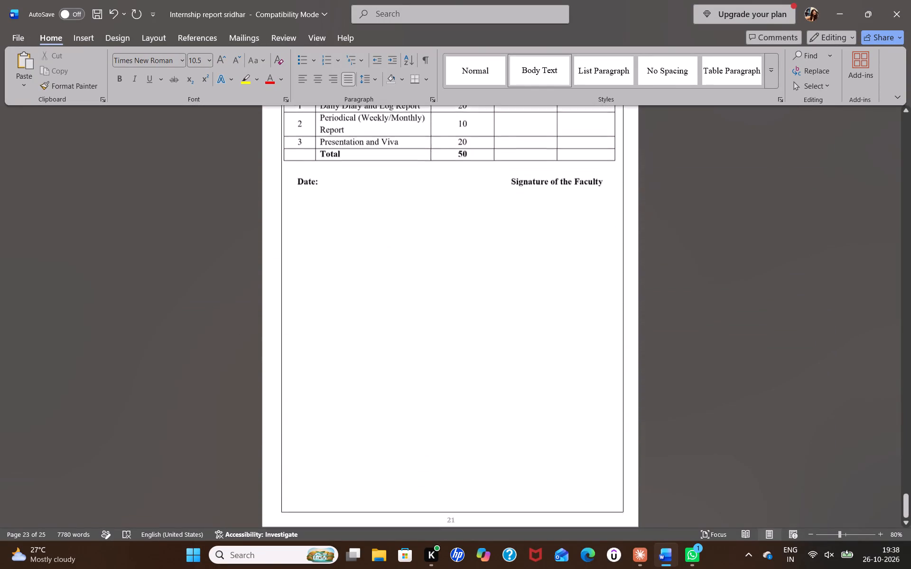
scroll(565, 272, "up", 20)
scroll(565, 272, "up", 11)
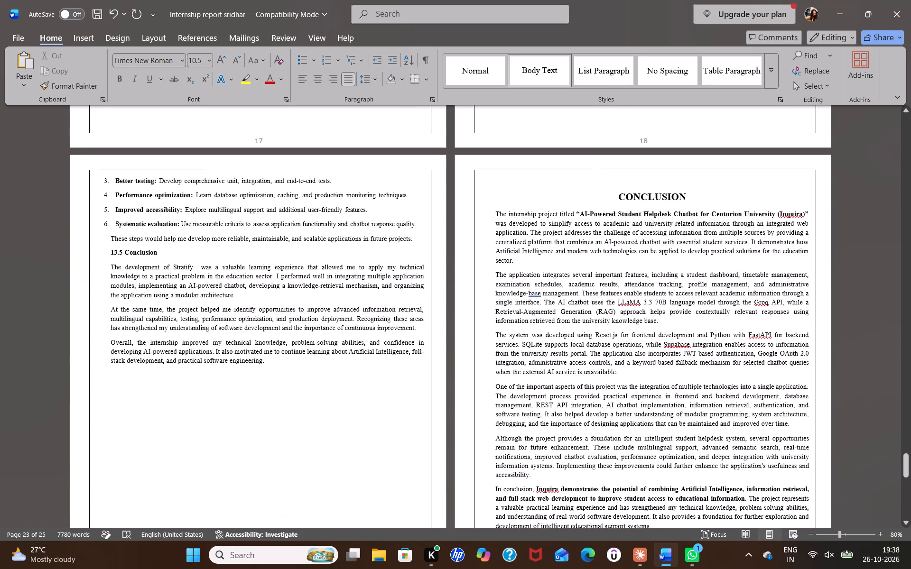
scroll(562, 269, "up", 2)
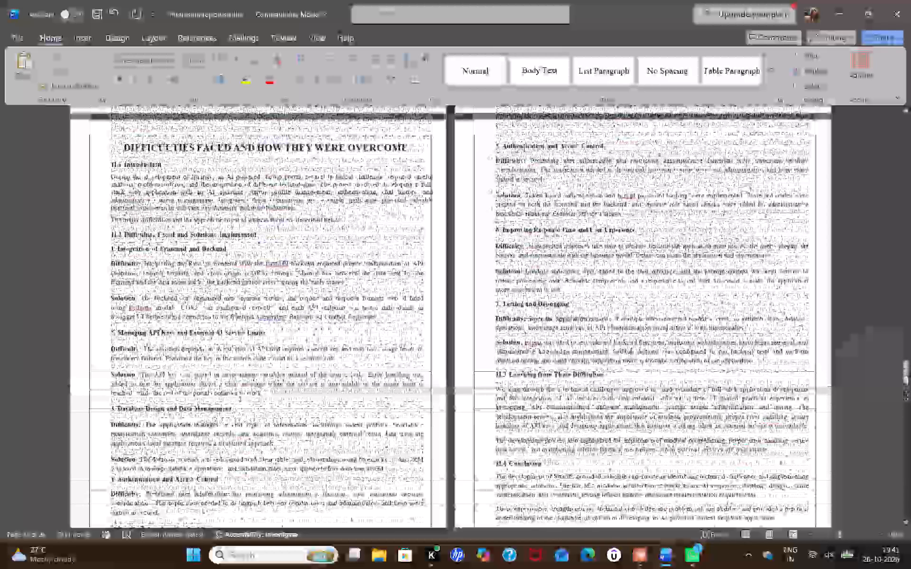
scroll(641, 227, "up", 9)
scroll(550, 361, "up", 20)
scroll(550, 361, "up", 6)
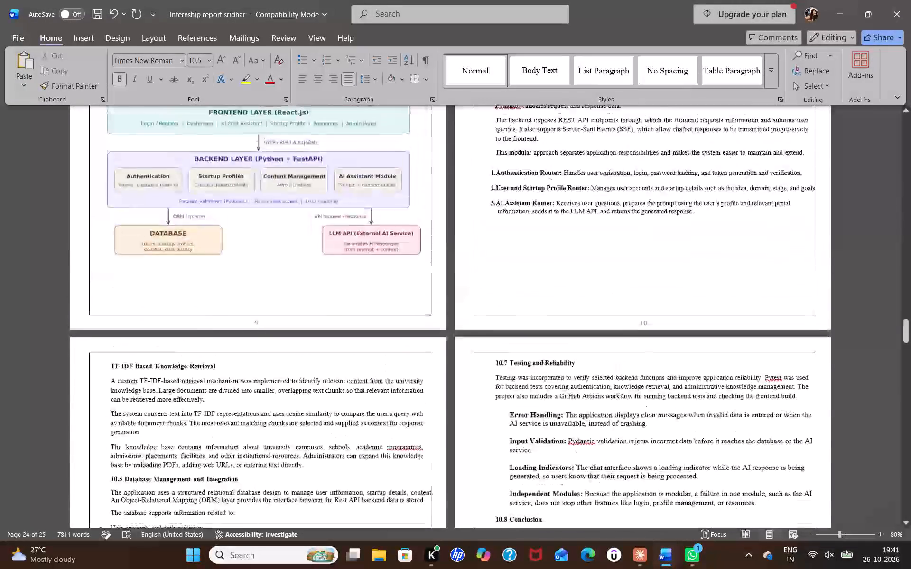
scroll(490, 300, "up", 20)
scroll(490, 300, "up", 20)
scroll(490, 300, "up", 3)
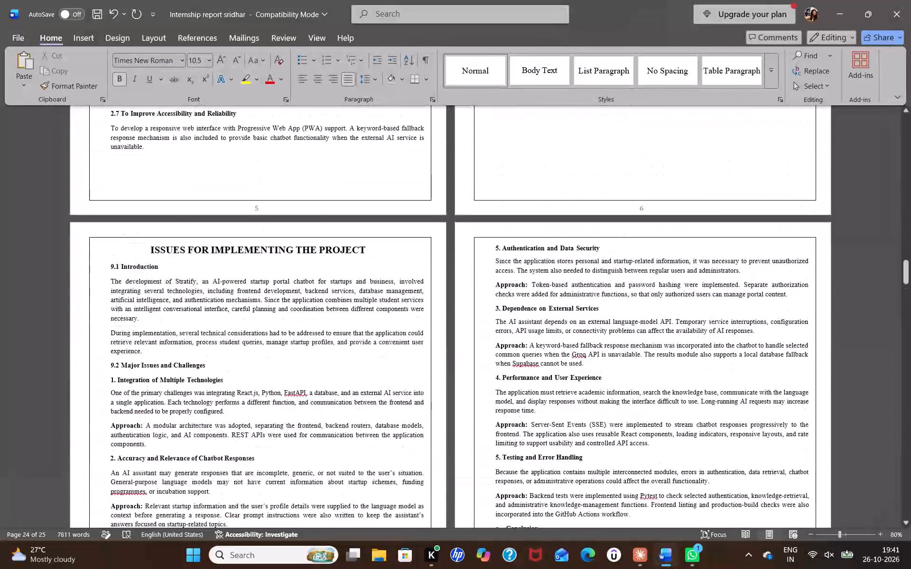
scroll(489, 295, "up", 20)
scroll(489, 295, "up", 20)
scroll(489, 295, "up", 3)
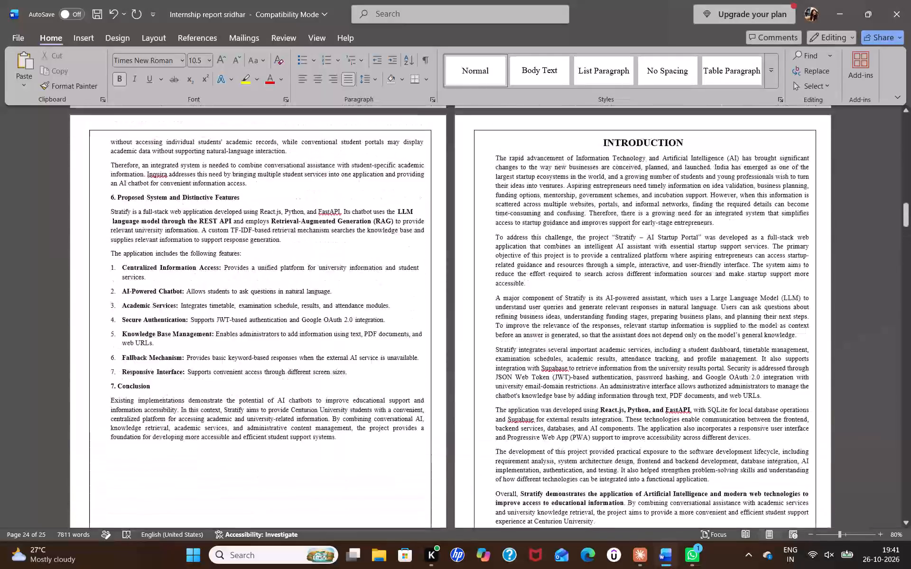
scroll(489, 295, "up", 20)
scroll(489, 295, "up", 18)
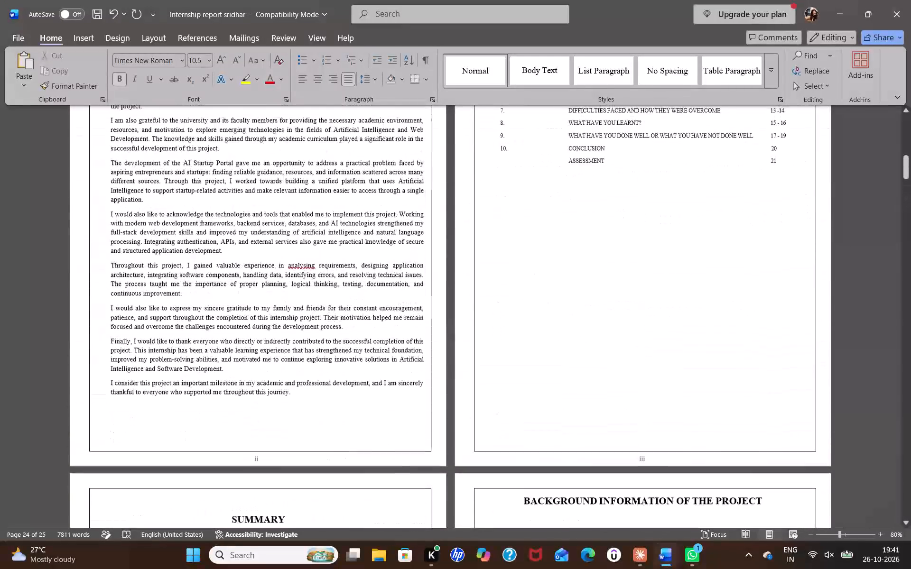
scroll(490, 294, "up", 7)
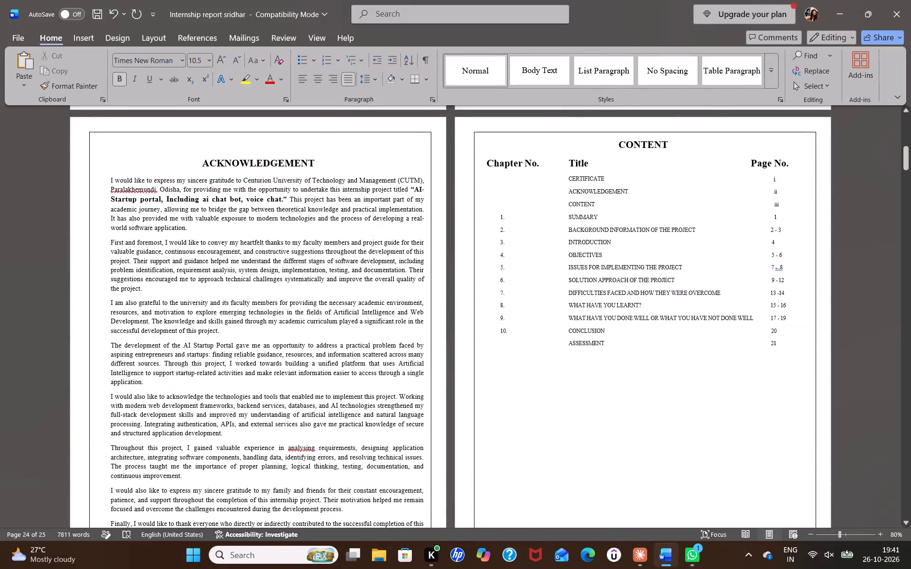
scroll(543, 403, "up", 3)
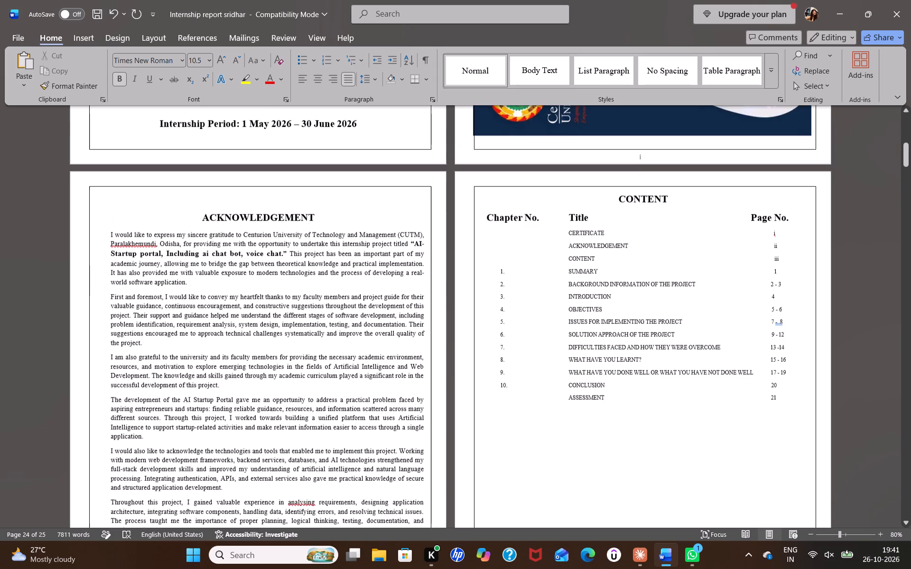
scroll(546, 400, "up", 9)
left_click(605, 276)
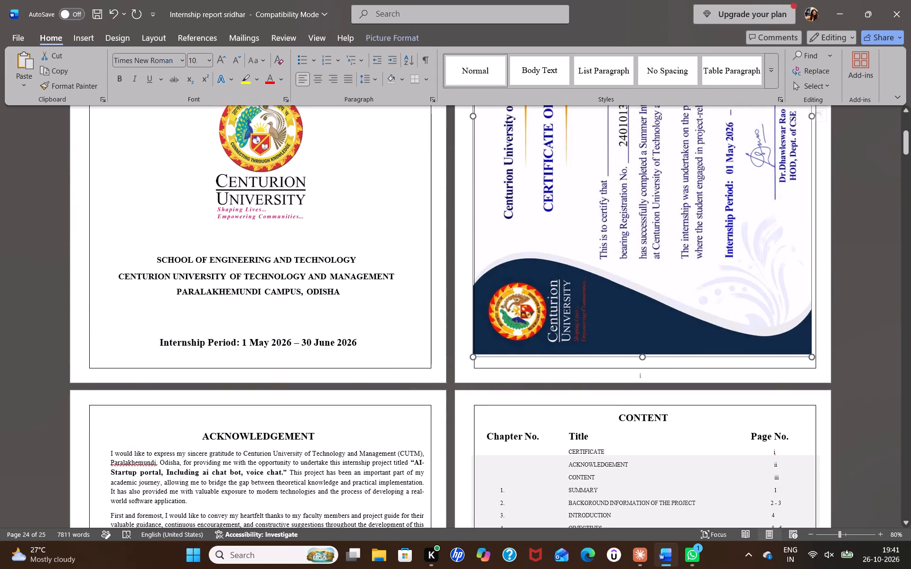
left_click(92, 37)
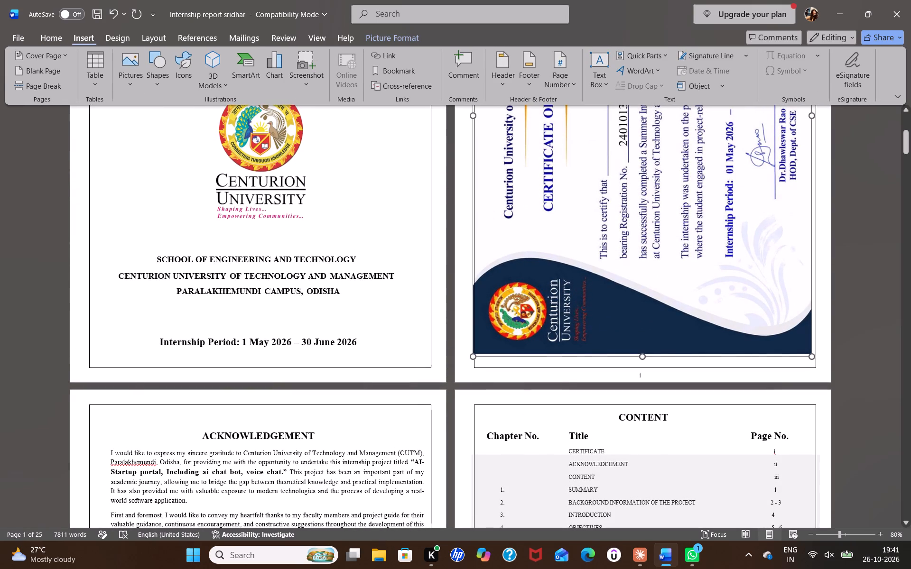
left_click(121, 66)
left_click(150, 128)
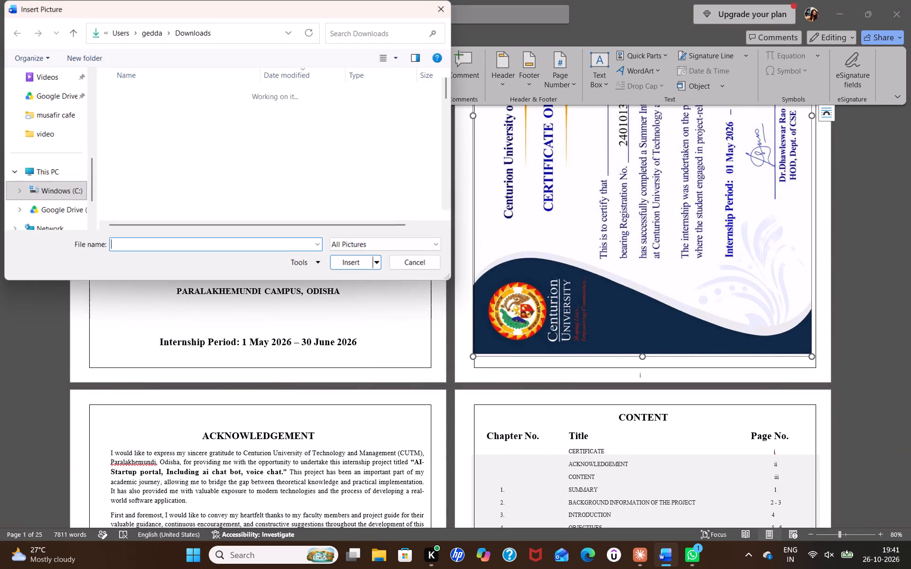
left_click(143, 129)
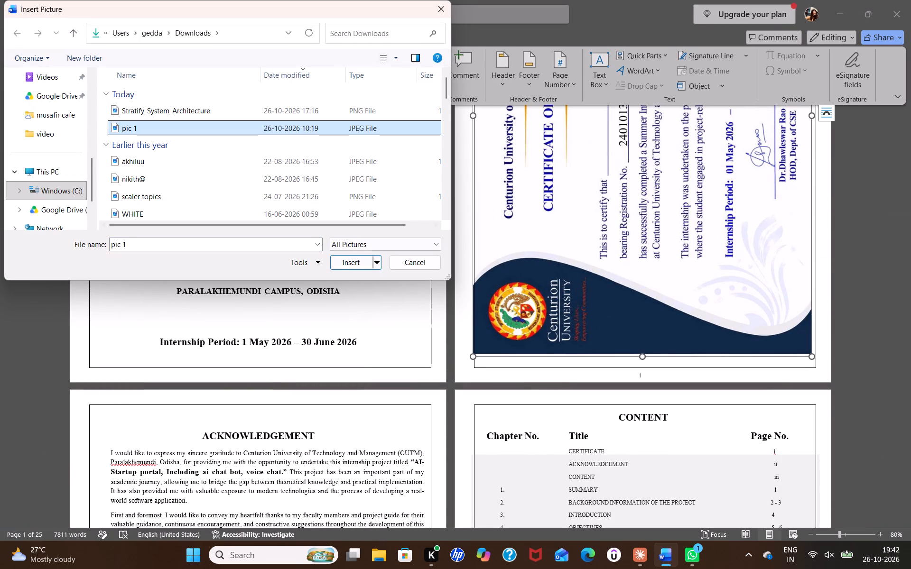
left_click(318, 247)
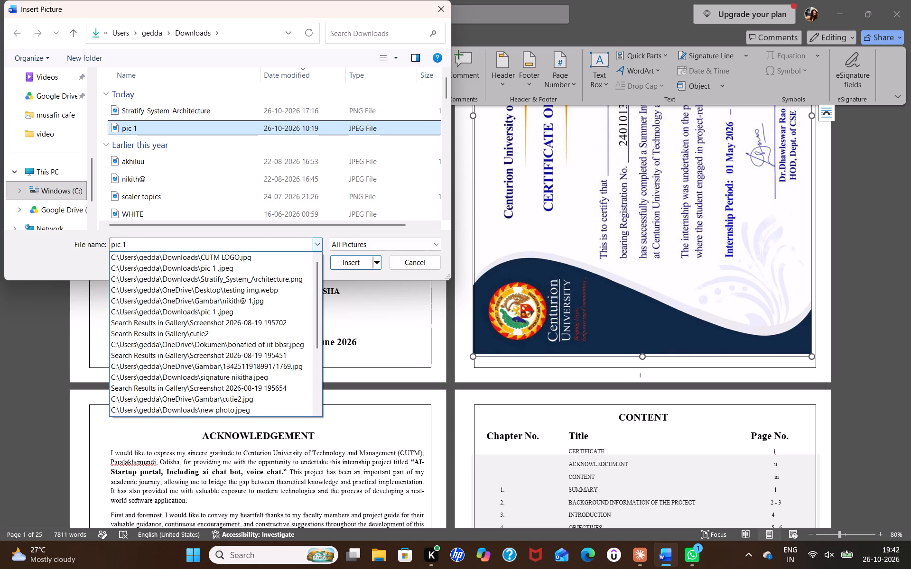
left_click(314, 247)
left_click(342, 260)
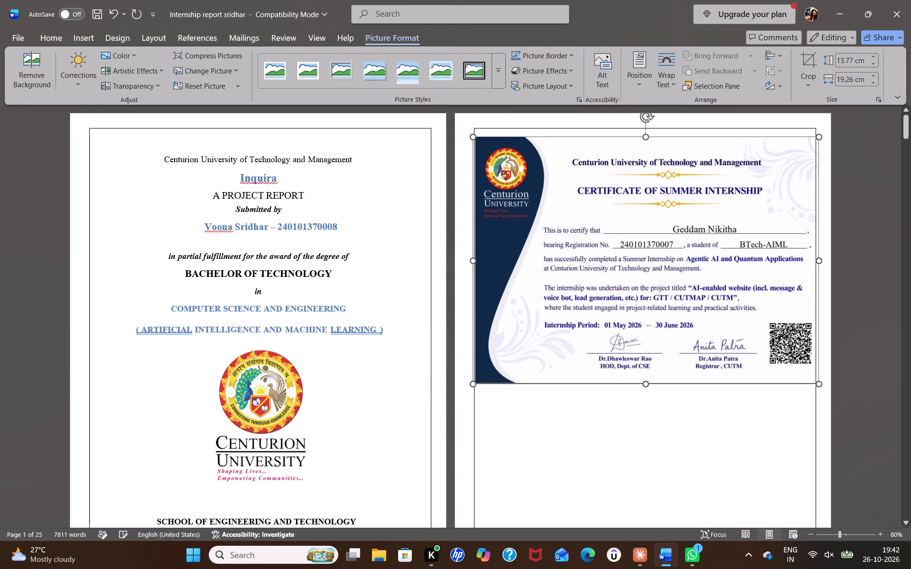
Rotate the certificate picture on page i counterclockwise into a roughly sideways orientation, with its heading toward the page's left edge.
left_click_drag(642, 118, 656, 250)
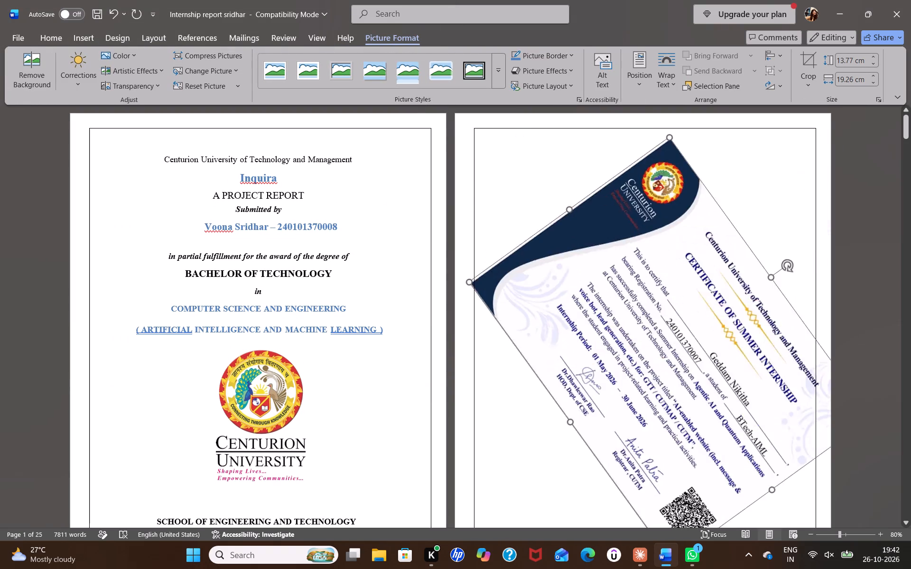
left_click_drag(656, 250, 597, 296)
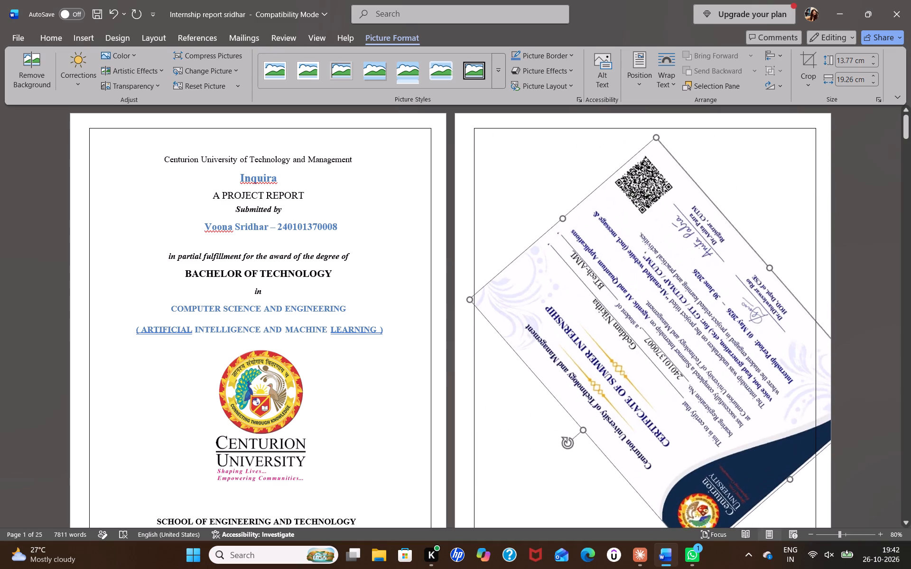
left_click_drag(597, 296, 607, 248)
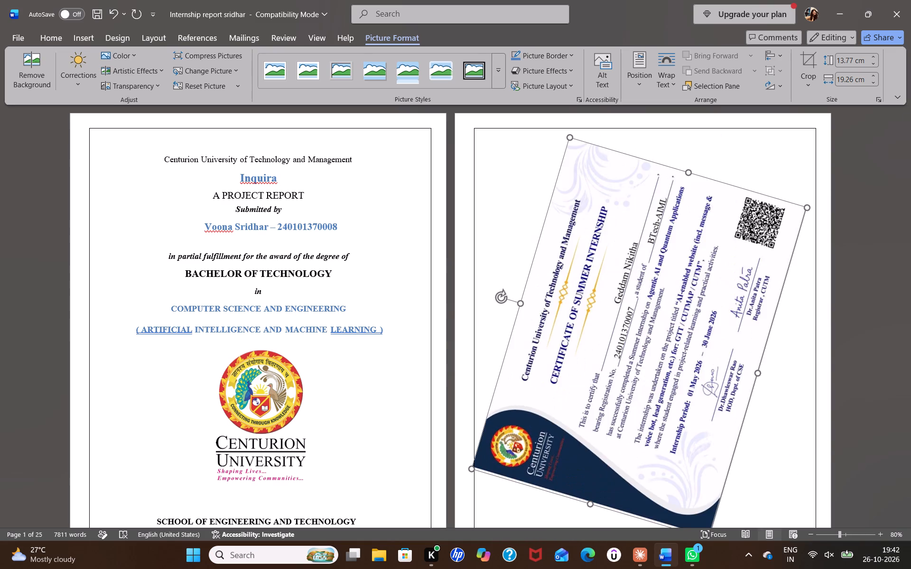
left_click_drag(607, 248, 591, 271)
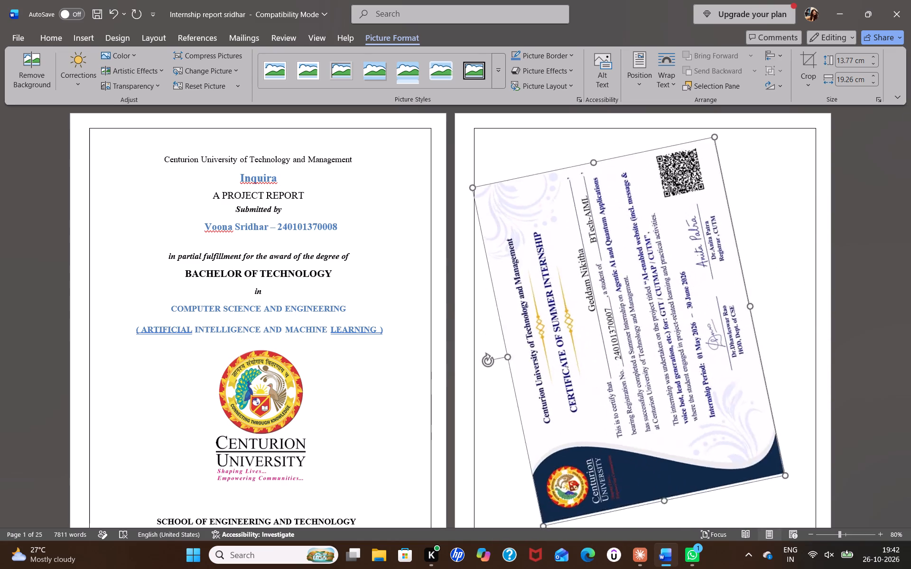
left_click_drag(591, 271, 599, 253)
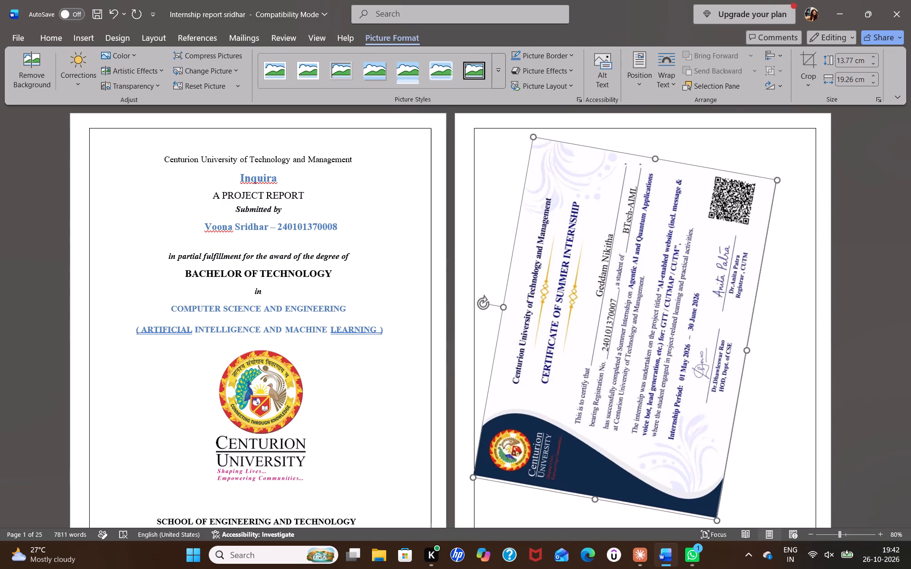
left_click_drag(599, 253, 590, 249)
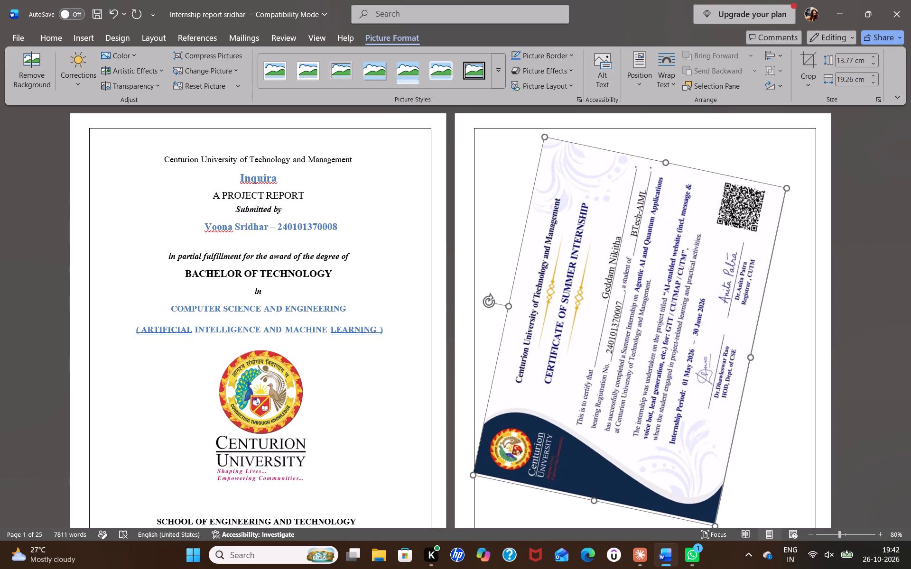
left_click_drag(590, 249, 561, 211)
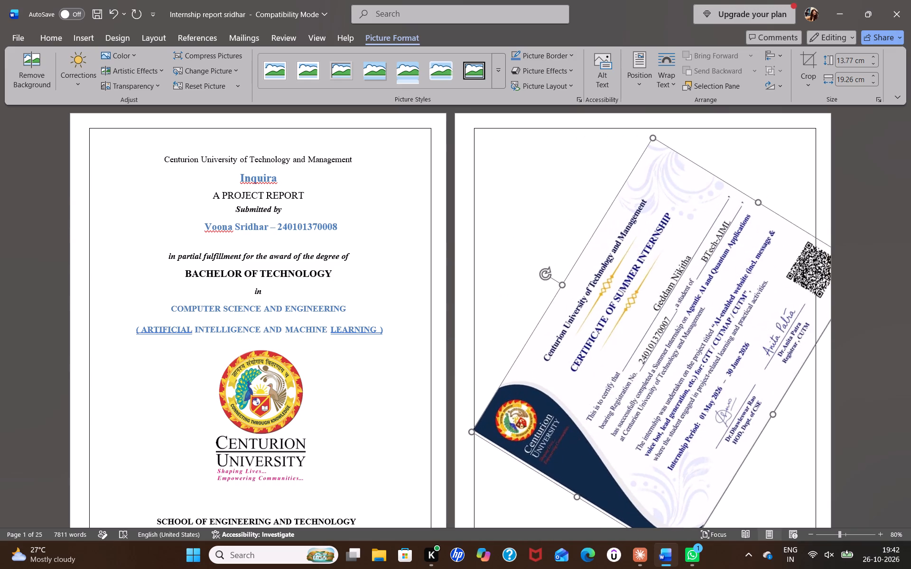
left_click_drag(561, 211, 418, 247)
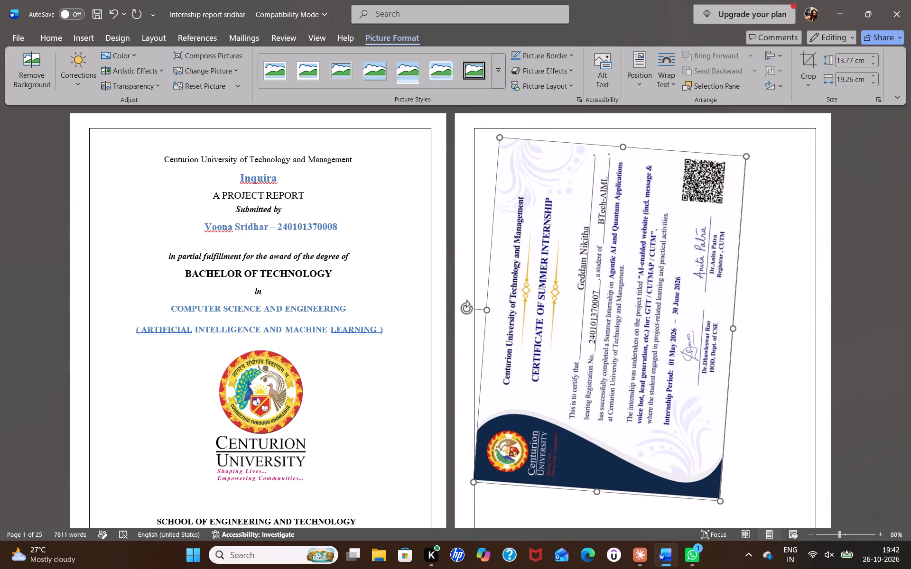
left_click_drag(418, 247, 579, 242)
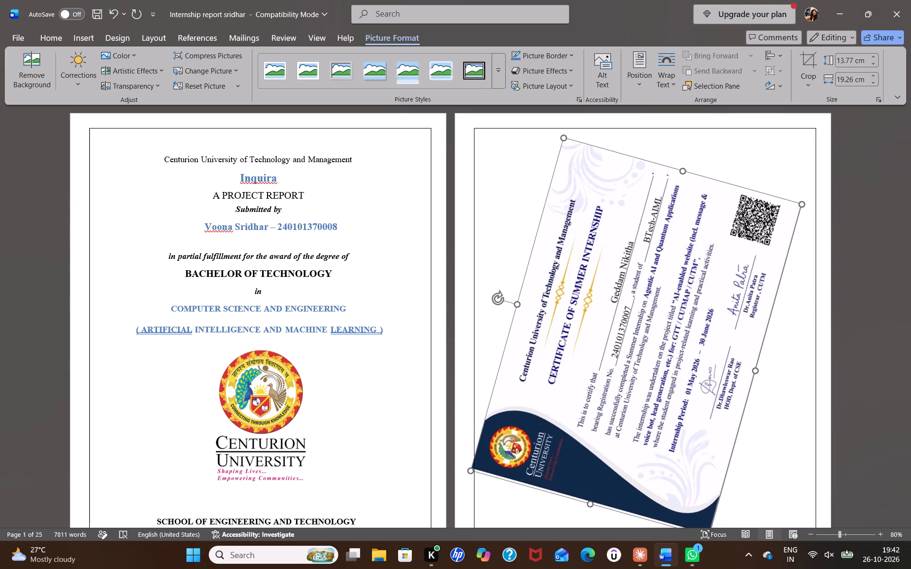
left_click_drag(579, 242, 364, 190)
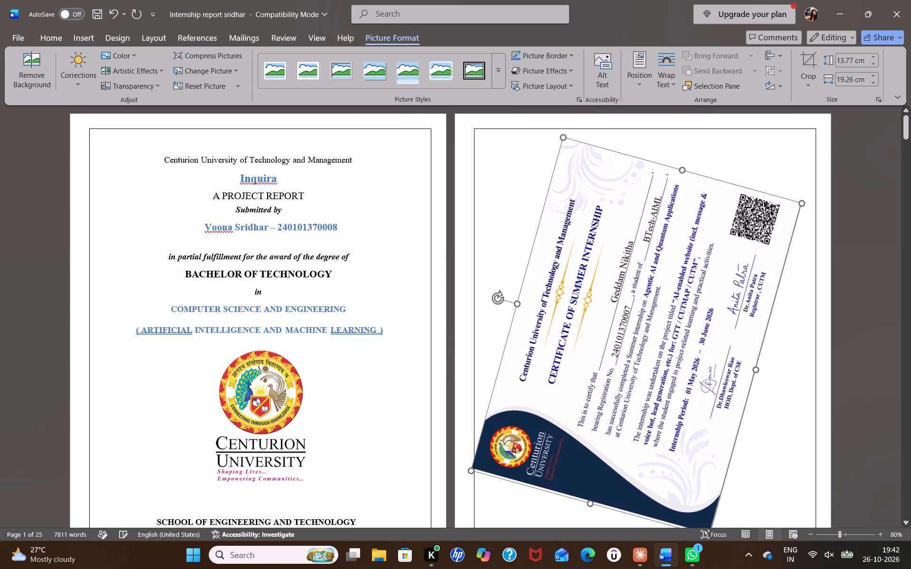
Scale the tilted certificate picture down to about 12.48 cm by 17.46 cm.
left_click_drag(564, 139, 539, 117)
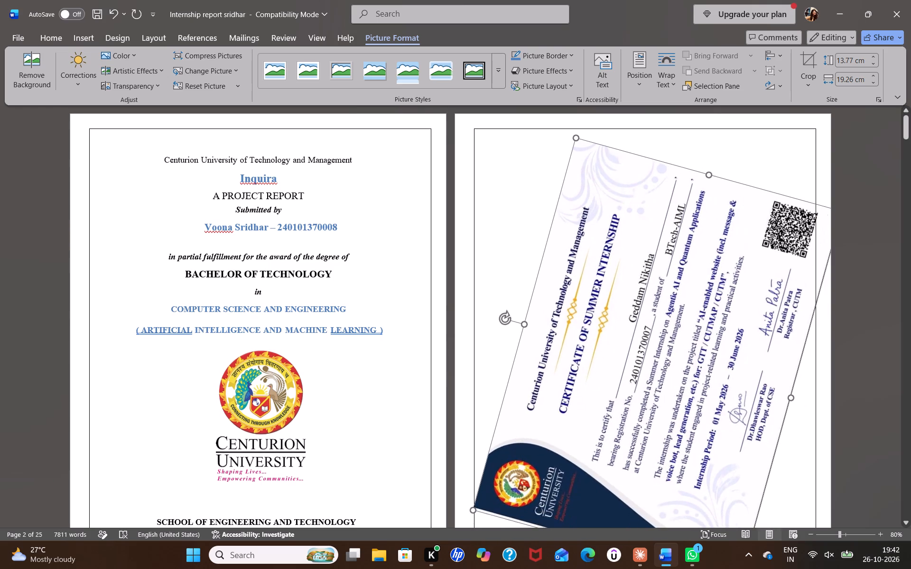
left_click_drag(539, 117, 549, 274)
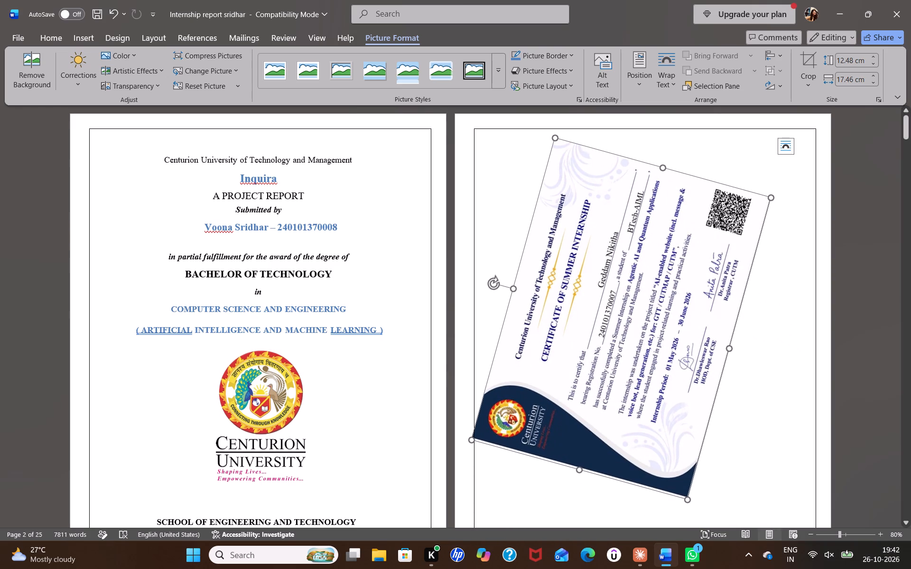
Straighten the certificate picture so it is turned exactly a quarter-turn counterclockwise.
left_click_drag(491, 278, 472, 315)
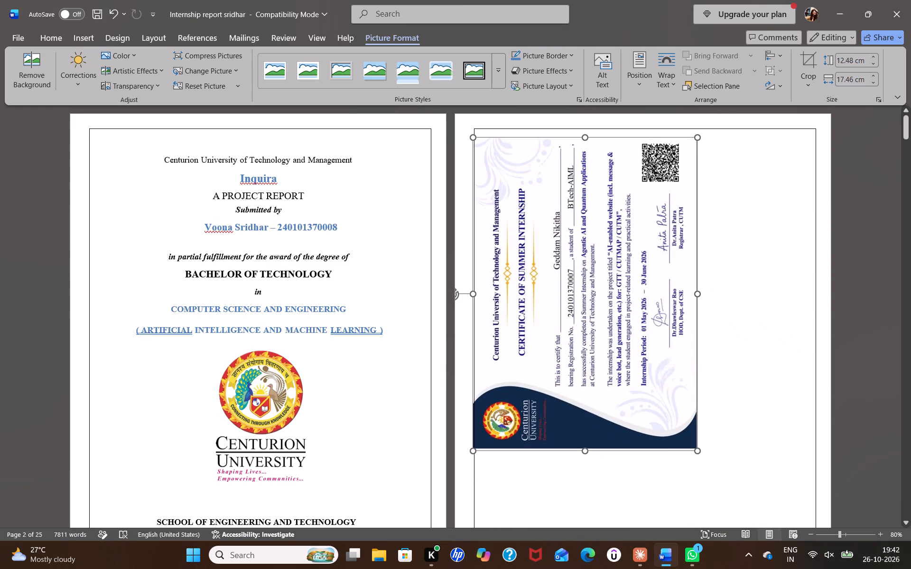
left_click_drag(472, 315, 474, 311)
left_click_drag(456, 294, 437, 271)
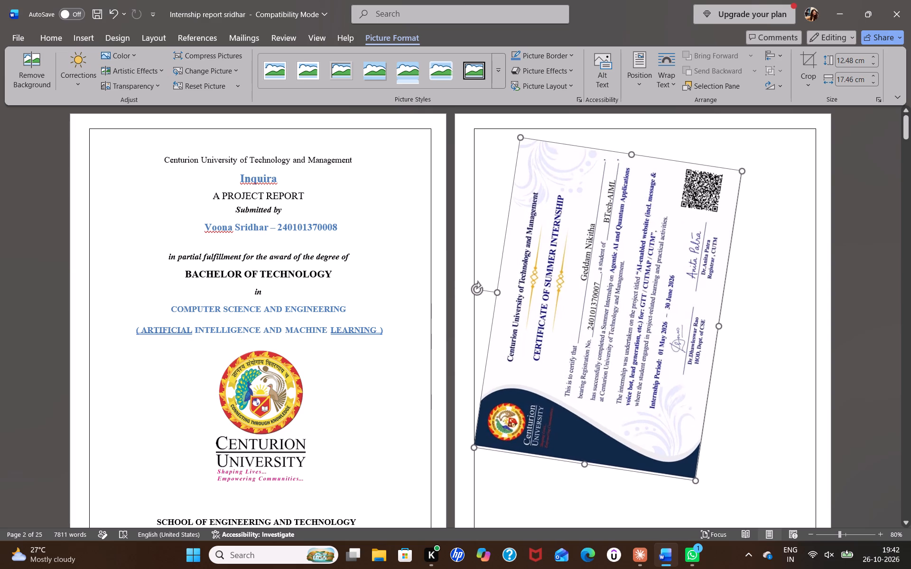
left_click_drag(437, 271, 445, 296)
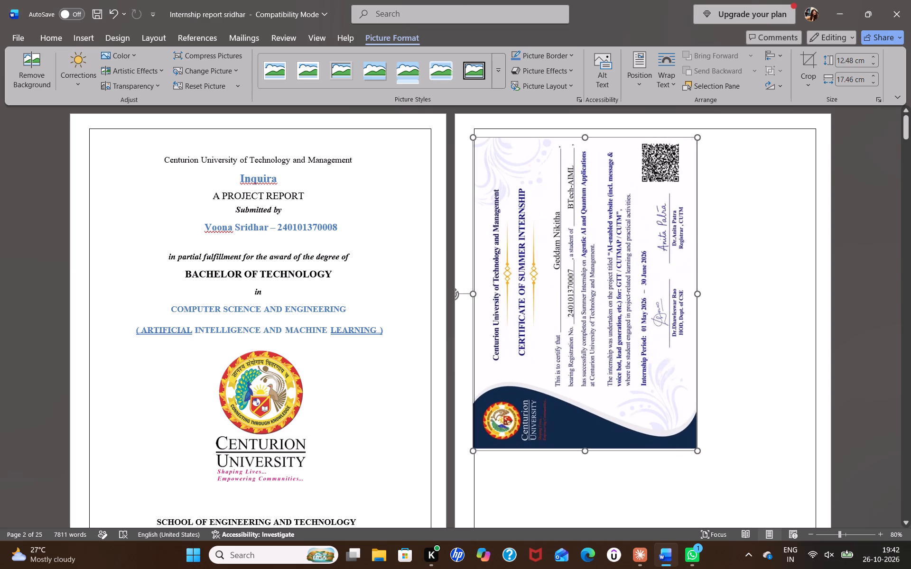
left_click_drag(445, 296, 444, 292)
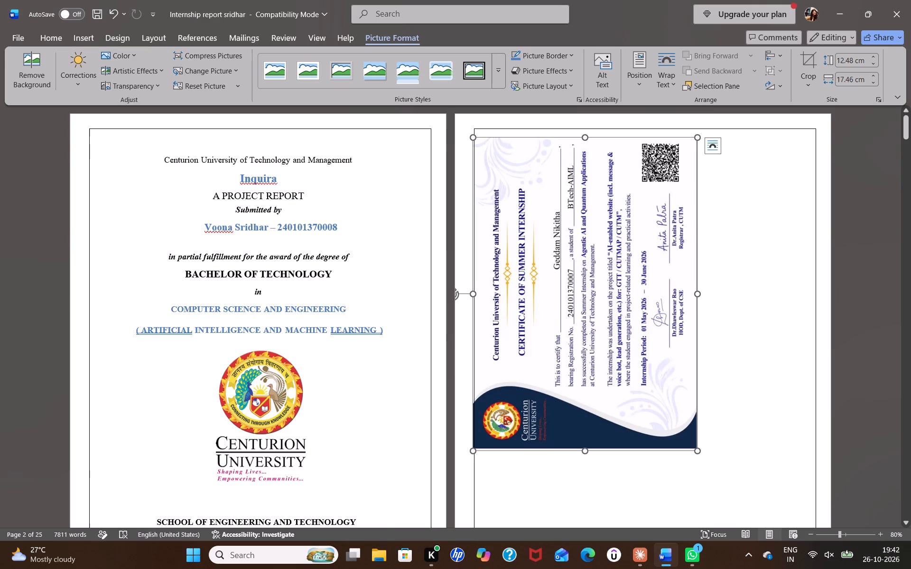
Enlarge the certificate picture proportionally to about 18.97 cm by 26.54 cm, filling the width of the page border.
scroll(647, 365, "down", 2)
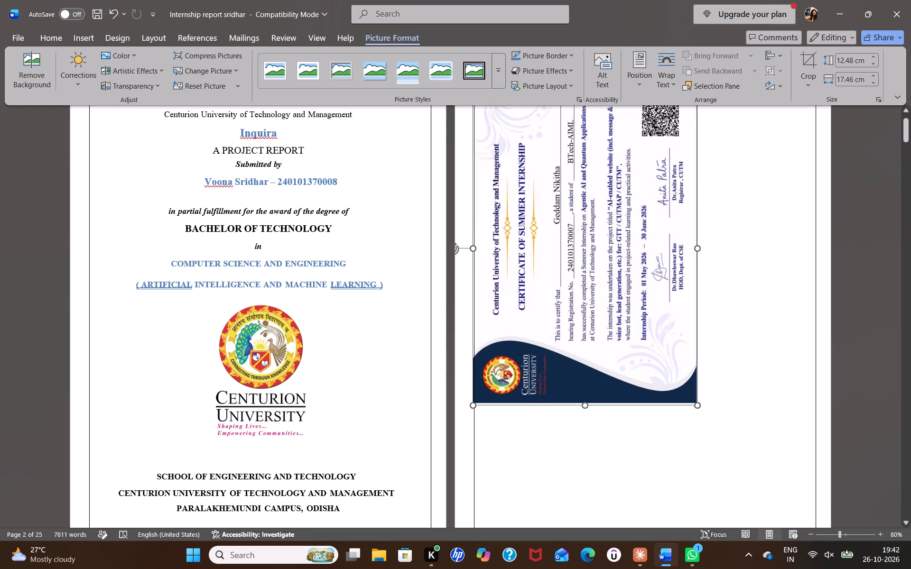
left_click_drag(697, 407, 813, 493)
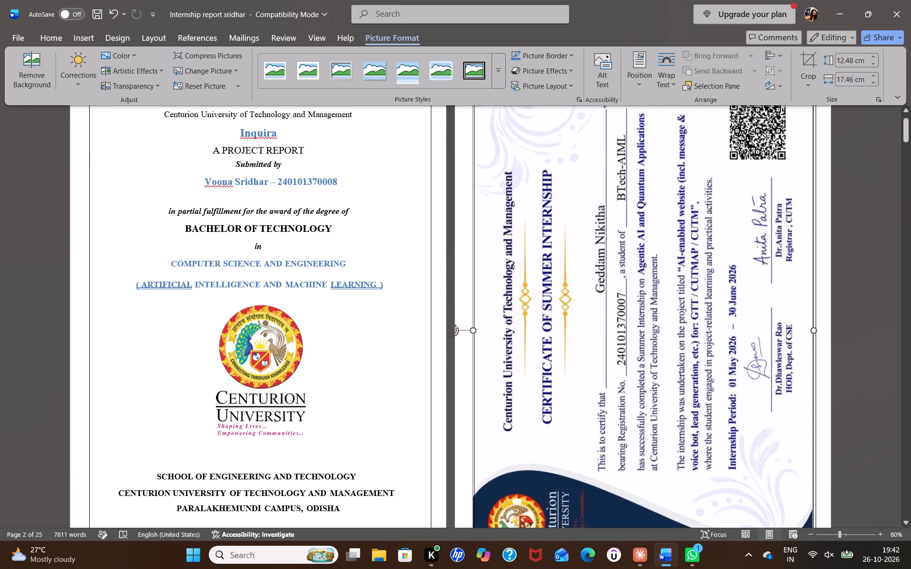
left_click_drag(813, 493, 807, 477)
scroll(742, 442, "down", 3)
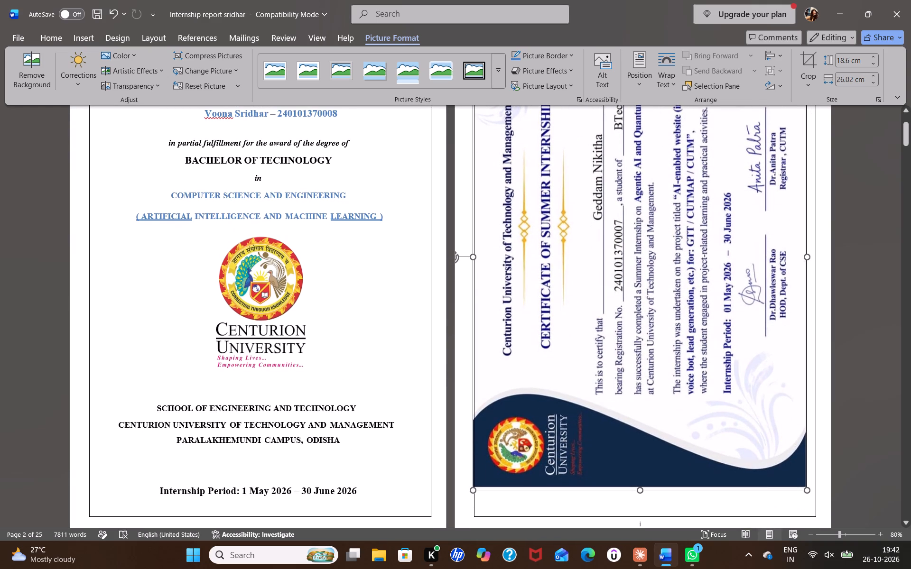
left_click_drag(806, 487, 807, 514)
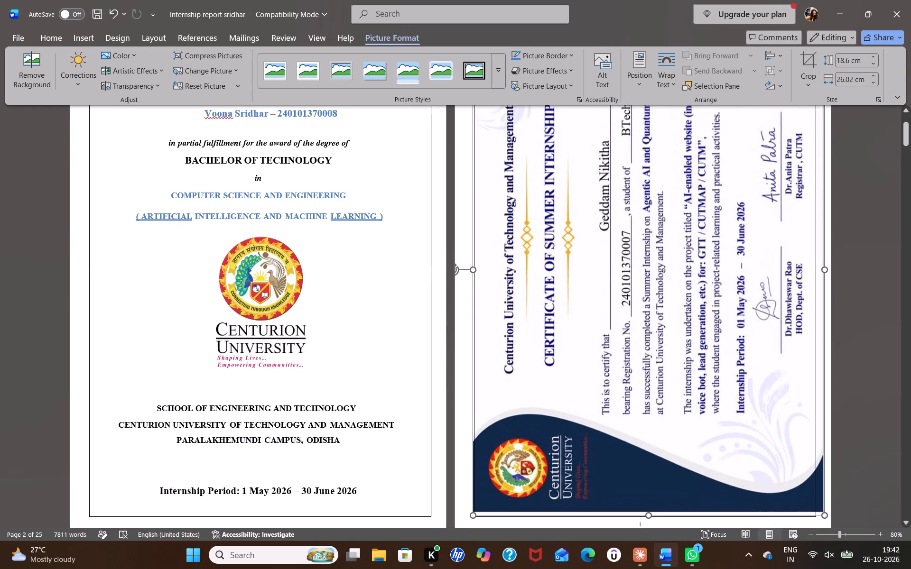
left_click_drag(807, 514, 762, 499)
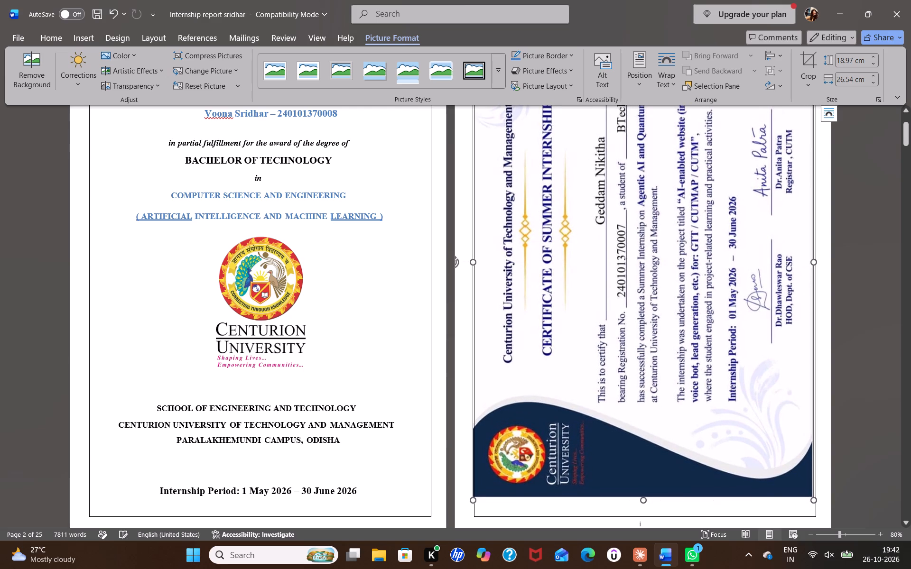
left_click_drag(686, 494, 688, 501)
left_click_drag(680, 477, 676, 458)
left_click_drag(682, 492, 679, 452)
Stretch the certificate picture's lower edge down so its long side is about 27.28 cm.
left_click_drag(642, 499, 642, 514)
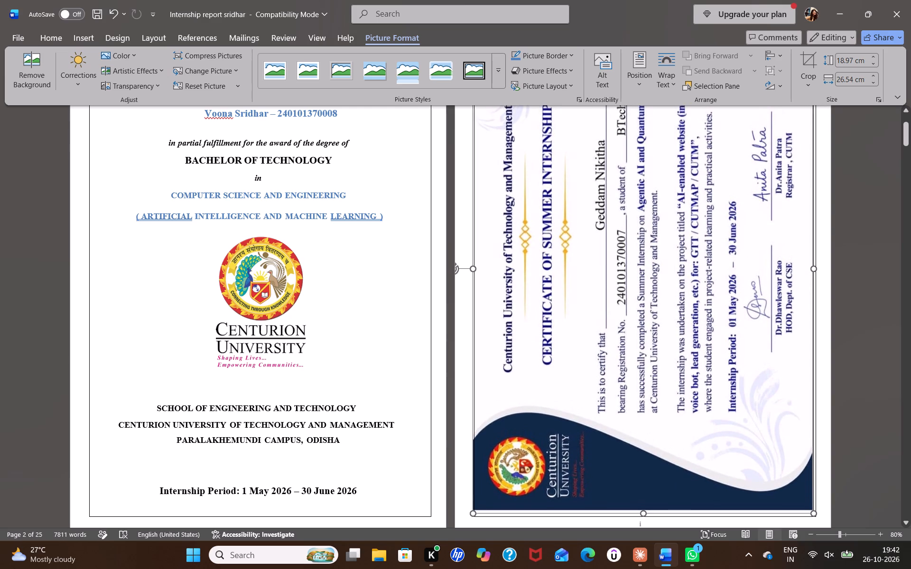
left_click_drag(642, 514, 645, 513)
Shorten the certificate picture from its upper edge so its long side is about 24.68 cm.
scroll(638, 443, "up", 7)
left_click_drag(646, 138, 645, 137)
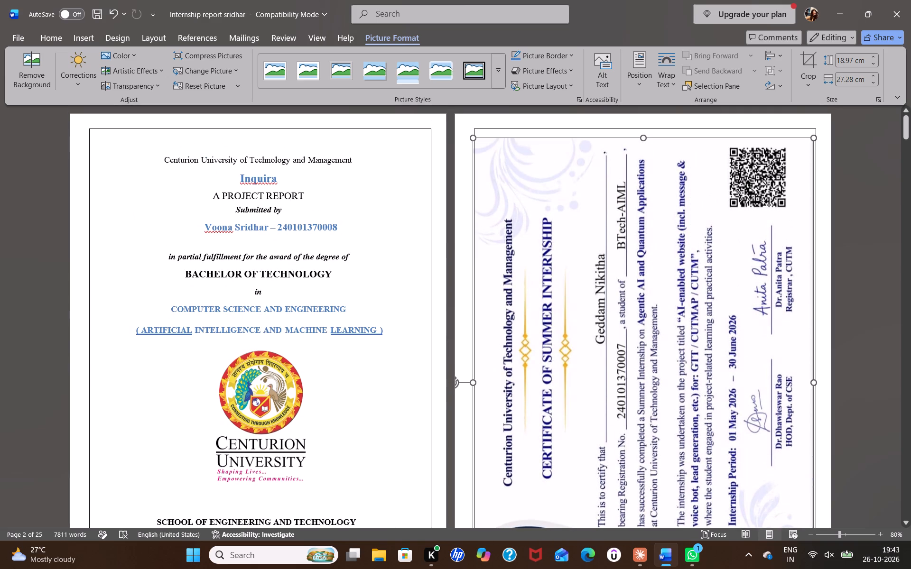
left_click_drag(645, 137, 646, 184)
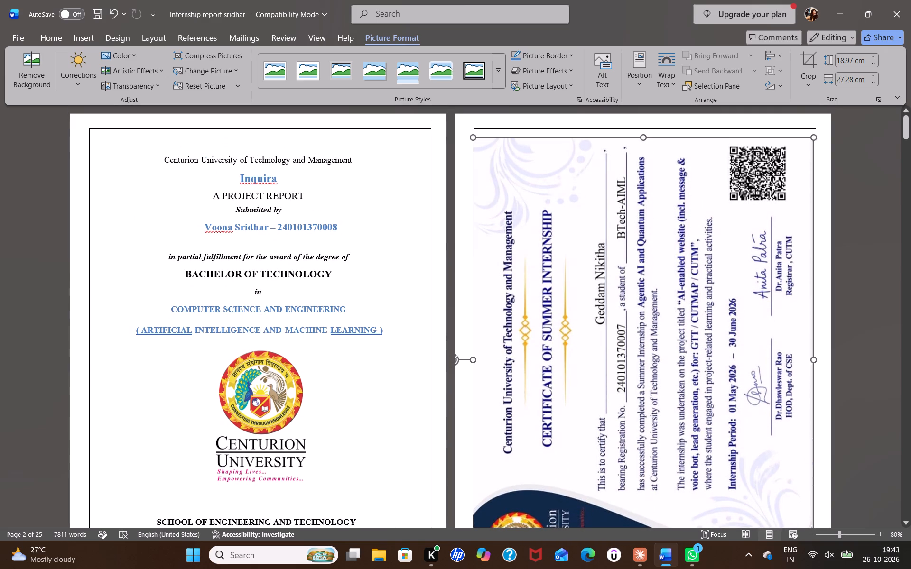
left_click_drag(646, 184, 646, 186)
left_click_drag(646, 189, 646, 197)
Stretch the certificate picture's lower edge down to the bottom line of the page border on page i.
scroll(683, 257, "down", 2)
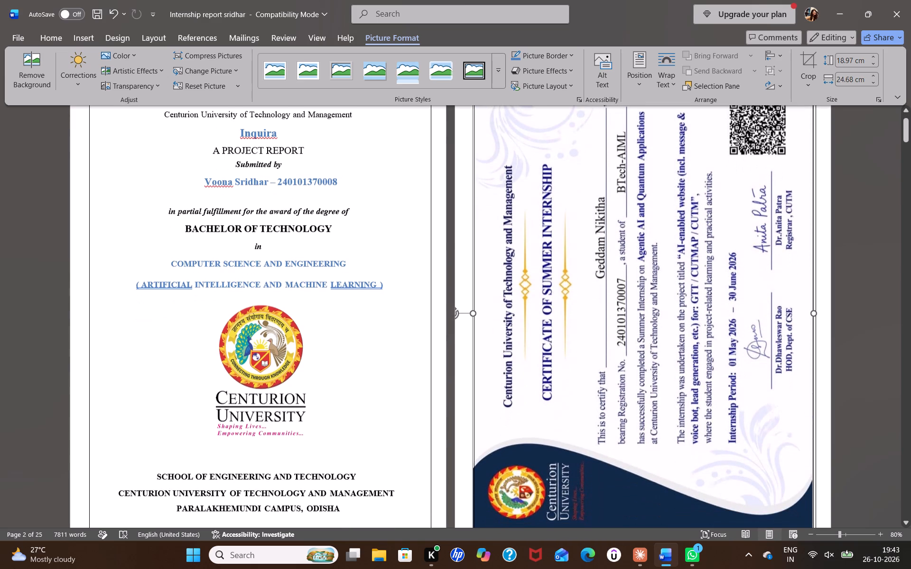
left_click(666, 228)
left_click(375, 273)
scroll(588, 316, "down", 3)
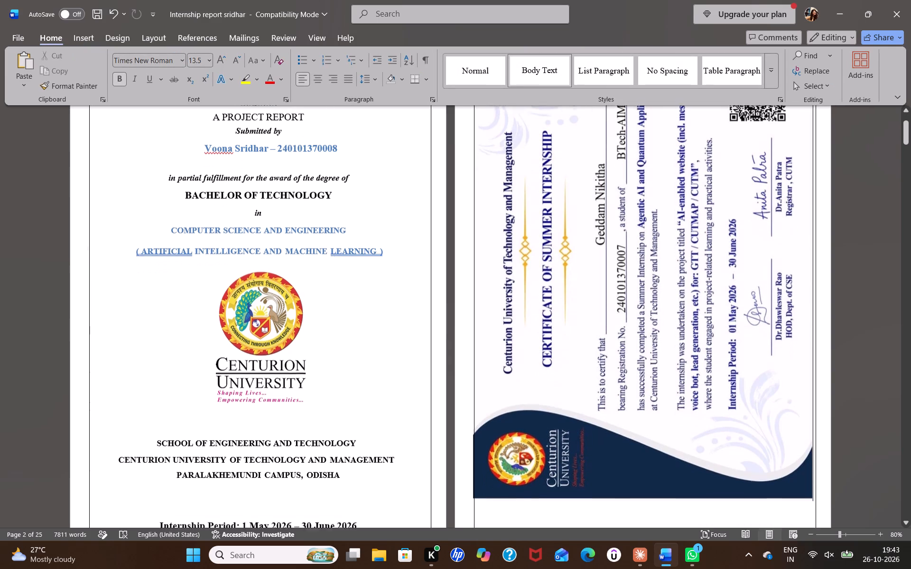
scroll(601, 318, "down", 3)
left_click(635, 375)
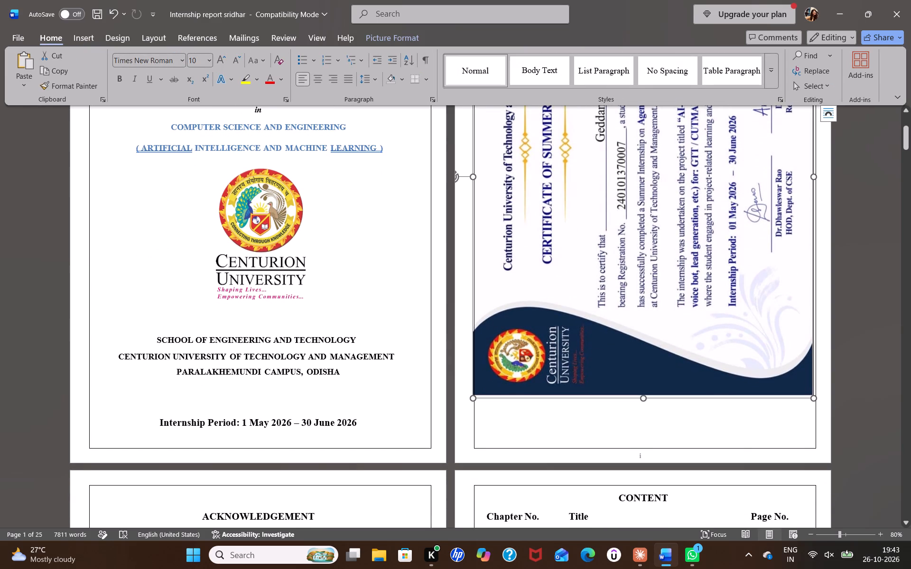
left_click_drag(643, 396, 647, 448)
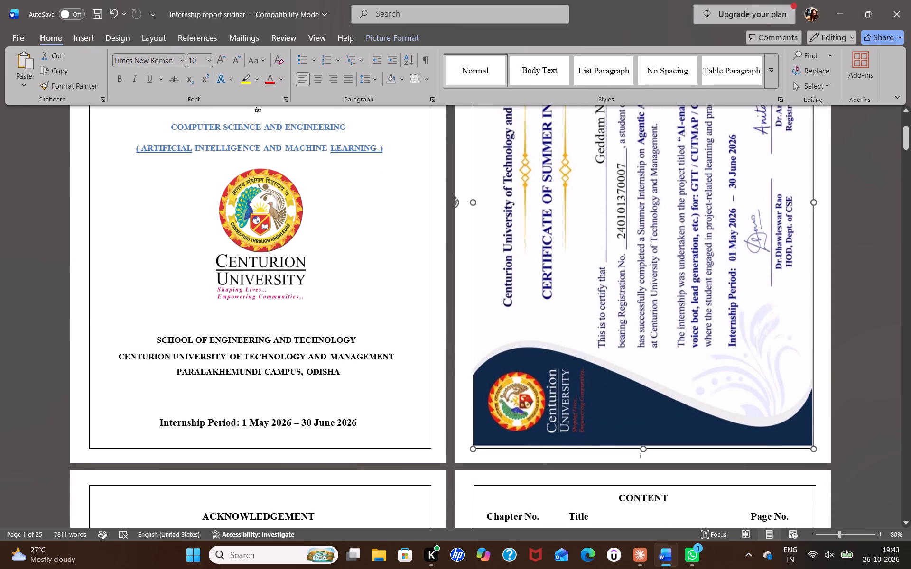
Deselect the certificate picture and check how it fits the page border on page i beside the cover page.
scroll(639, 408, "up", 16)
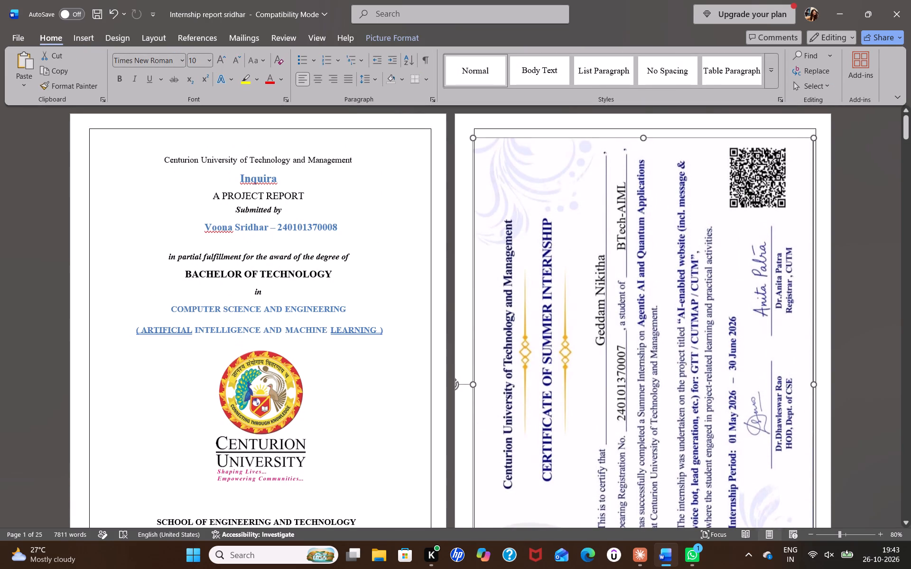
left_click(386, 215)
scroll(521, 243, "down", 10)
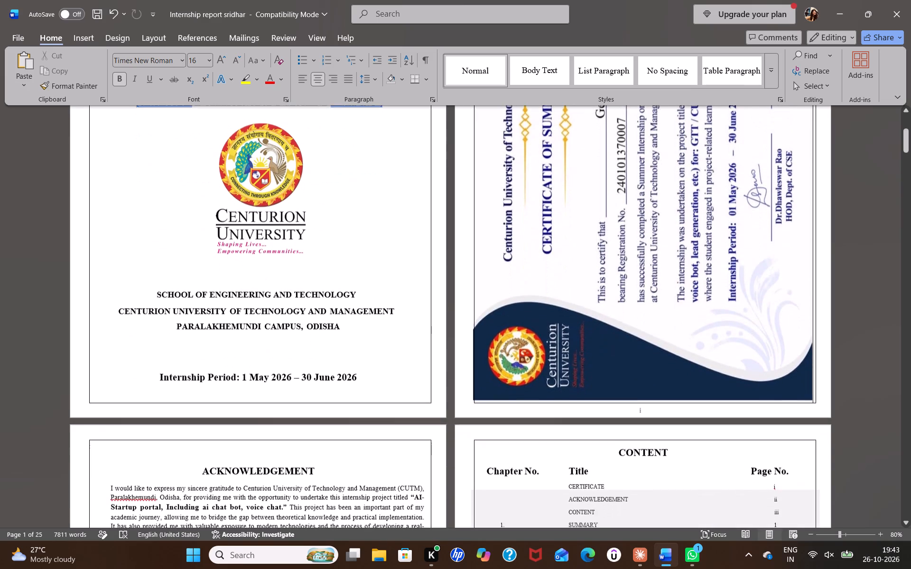
scroll(530, 239, "up", 11)
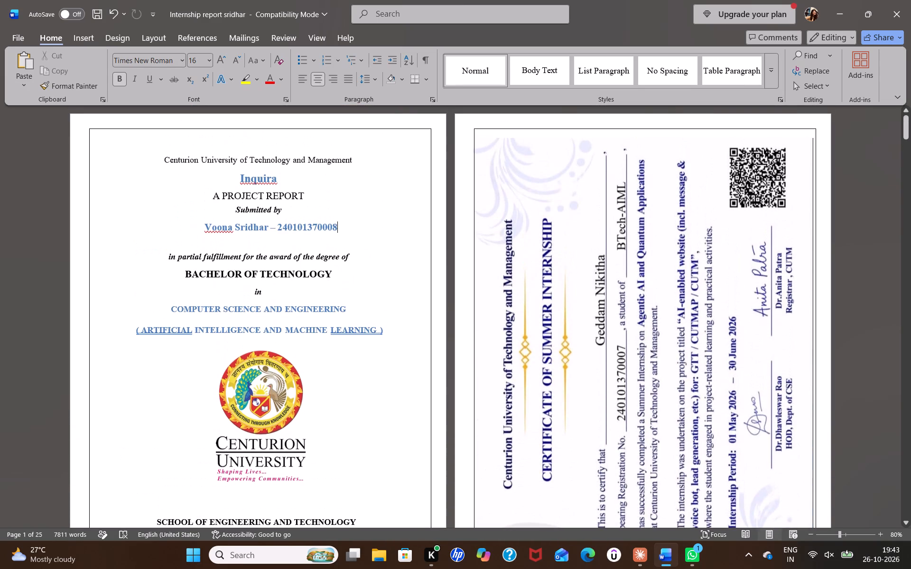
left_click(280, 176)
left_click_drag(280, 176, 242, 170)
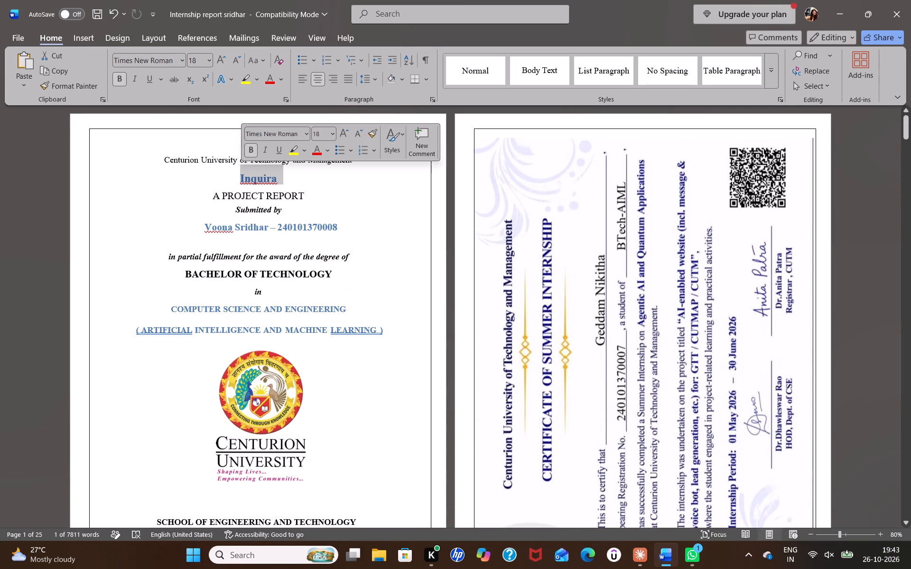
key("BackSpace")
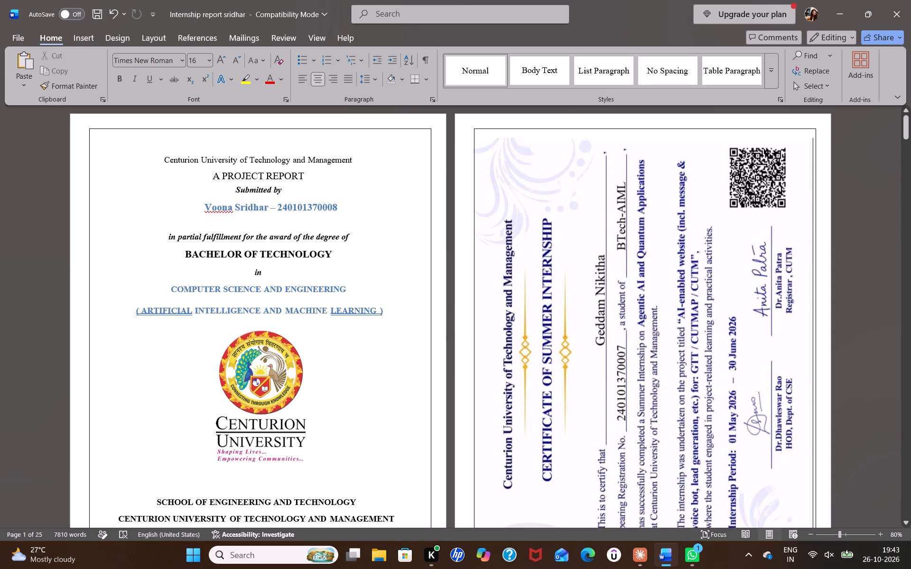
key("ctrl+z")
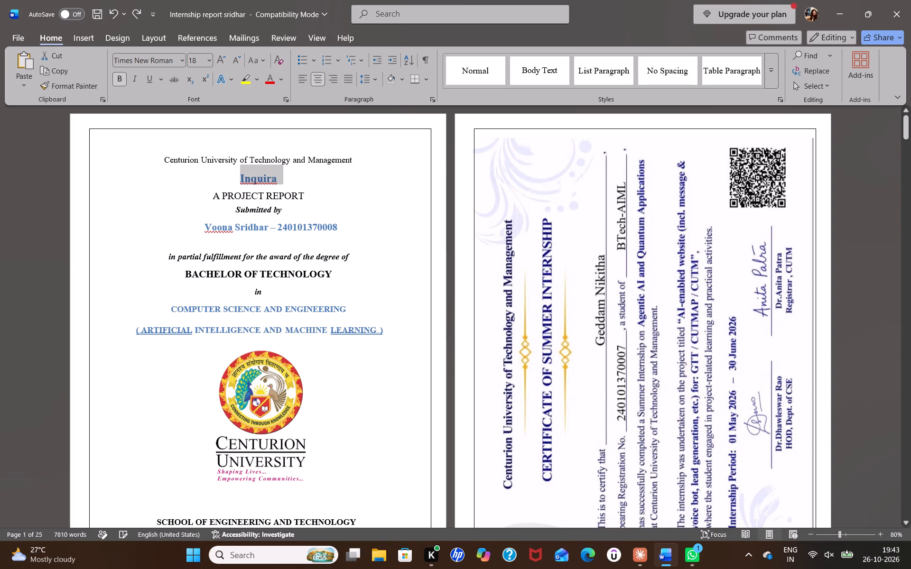
Replace the project title "Inquira" on the cover page with "Stratify", keeping its existing formatting.
left_click(326, 177)
key("BackSpace")
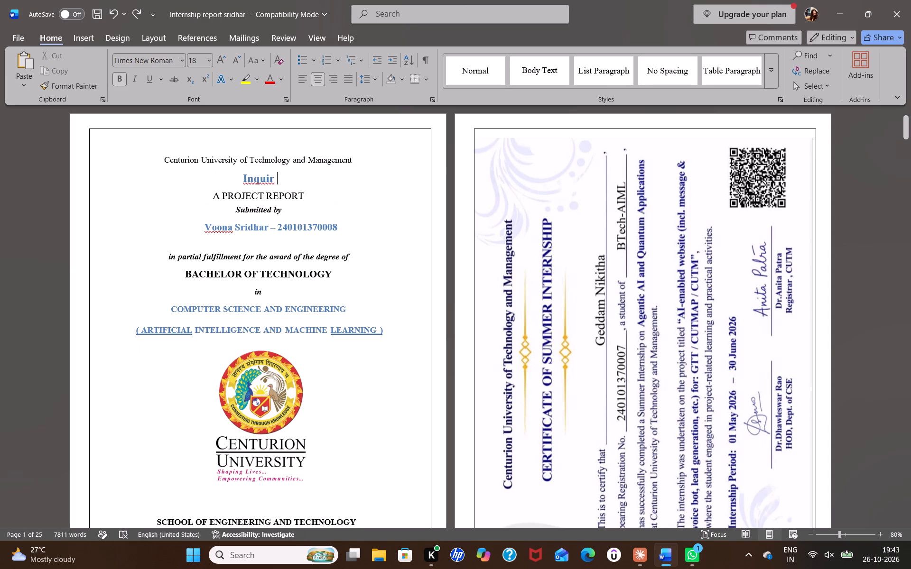
key("BackSpace")
key("BackSpace")
key("BackSpace")
key("BackSpace")
key("BackSpace")
key("BackSpace")
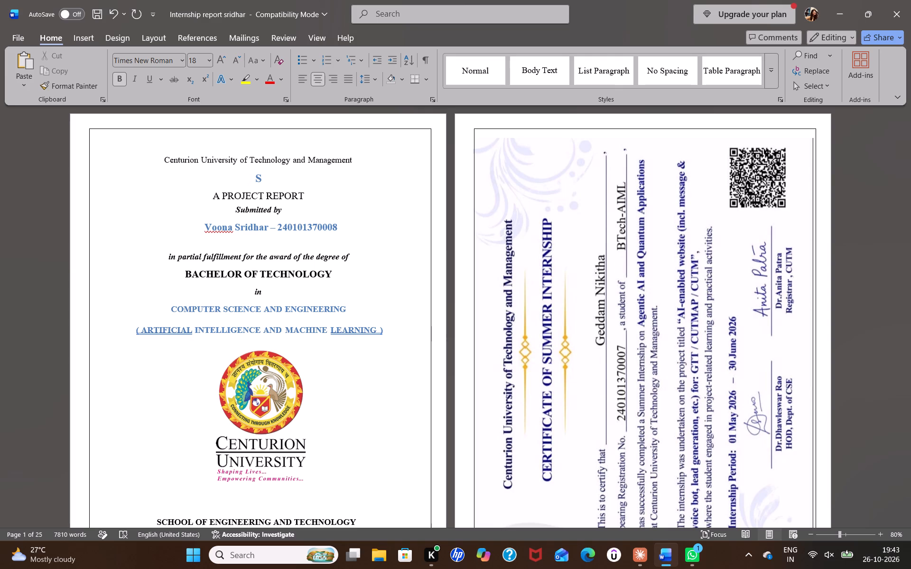
key("BackSpace")
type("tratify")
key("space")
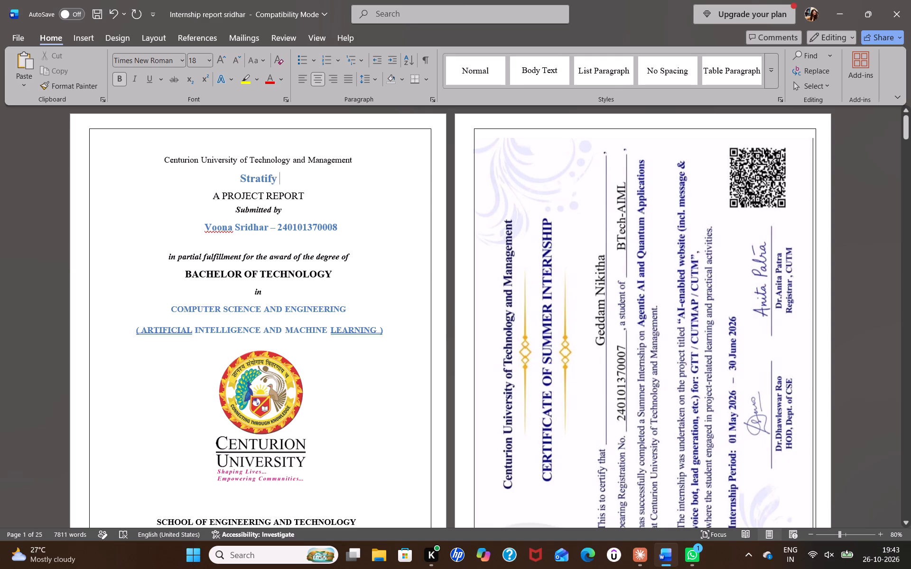
Replace the student's name under "Submitted by" on the cover page with the student name shown on the certificate.
left_click_drag(266, 226, 207, 223)
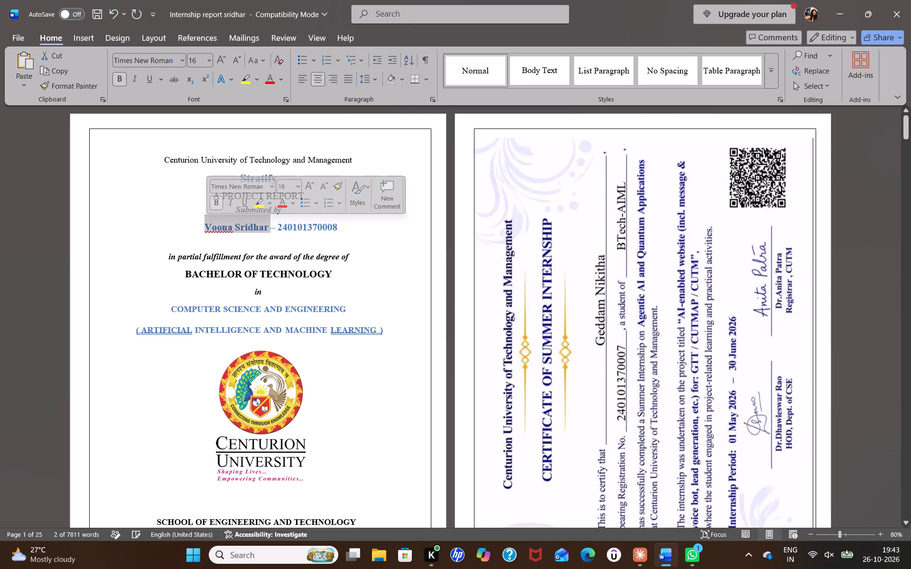
key("BackSpace")
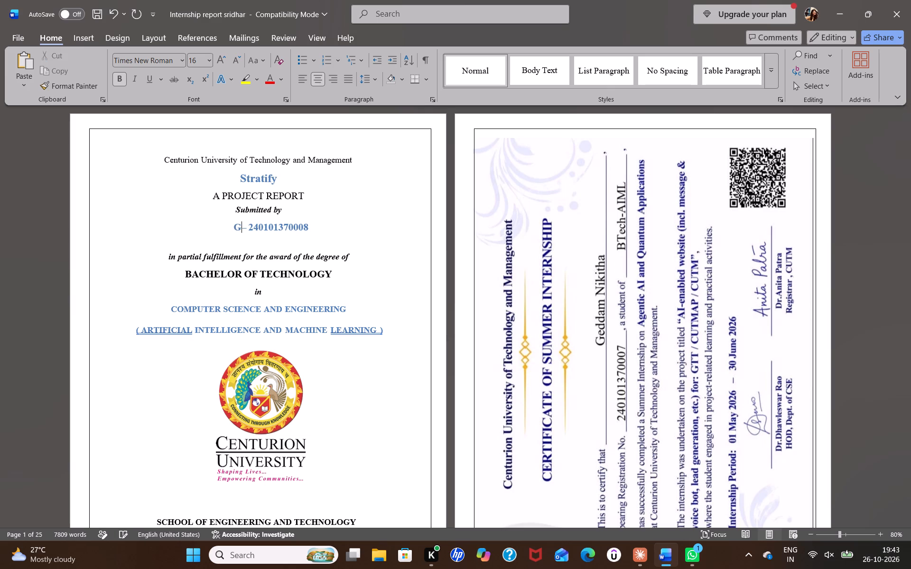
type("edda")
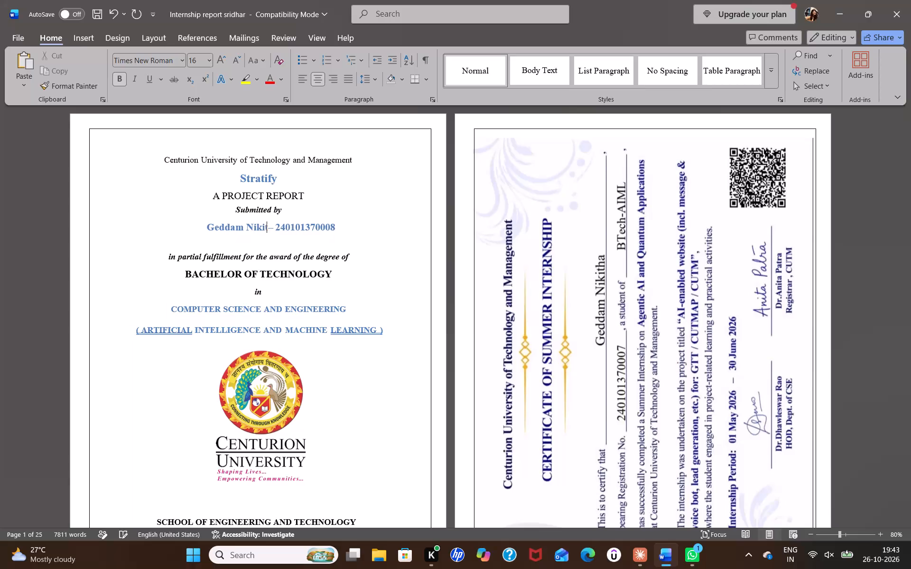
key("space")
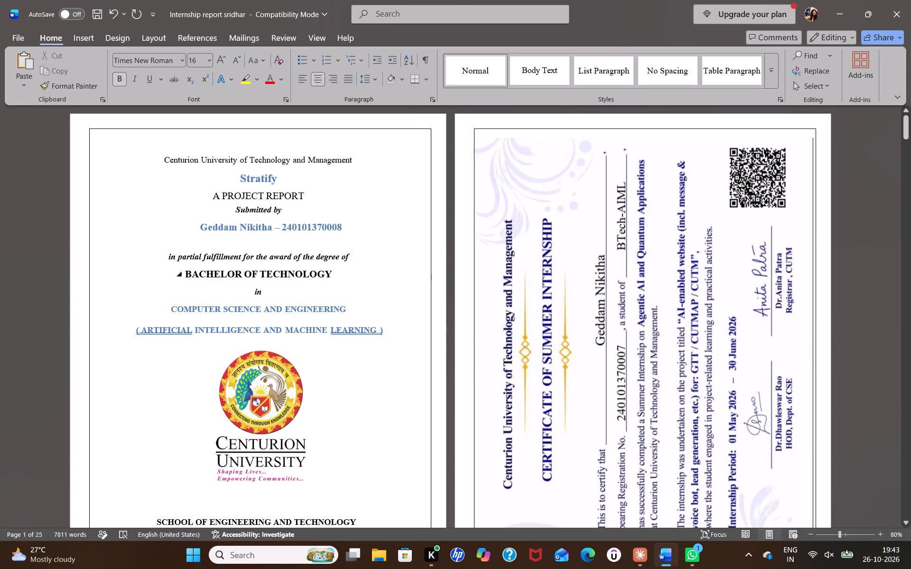
Change the last digit of the registration number on the cover page to 7.
left_click(346, 224)
key("BackSpace")
key("7")
Insert two spaces before the cover title Stratify to shift it slightly along its line.
scroll(356, 274, "down", 1)
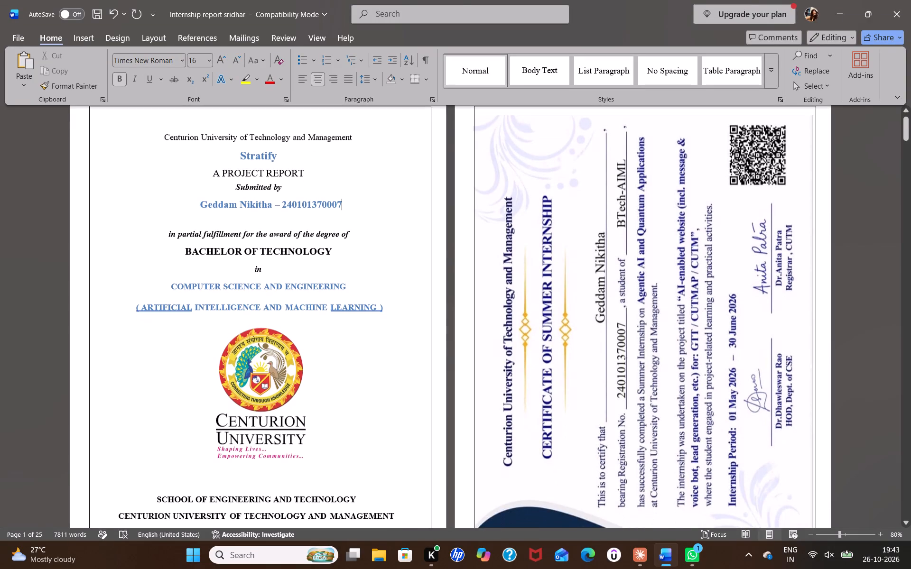
scroll(326, 315, "down", 1)
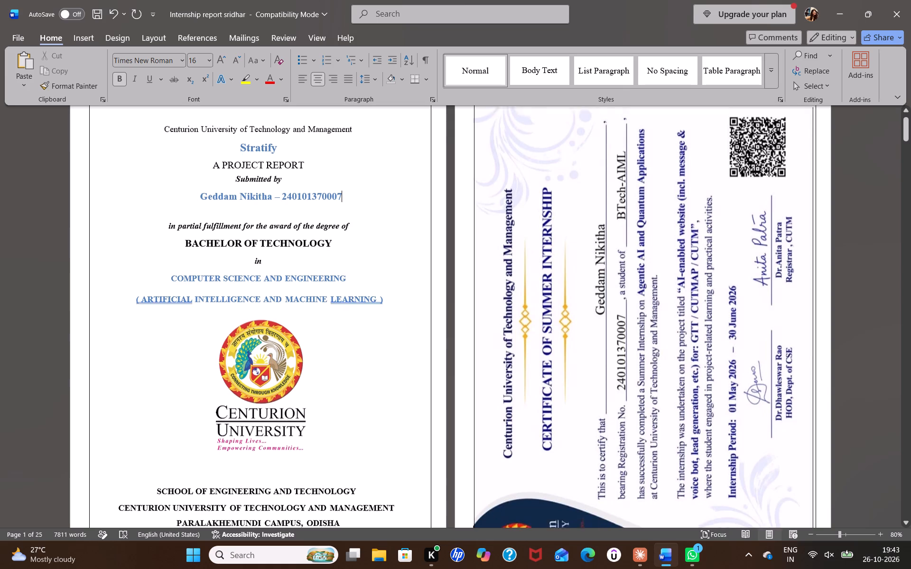
scroll(326, 315, "down", 1)
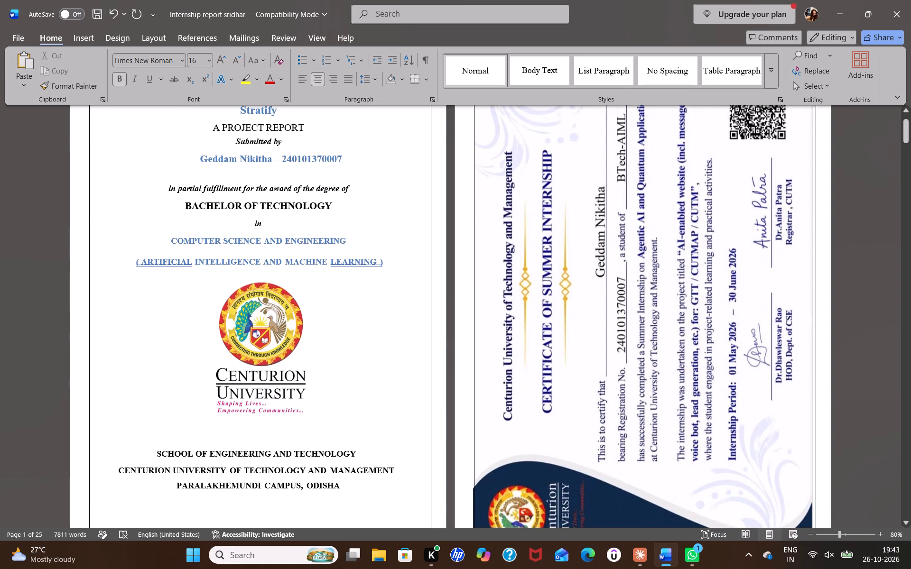
scroll(328, 313, "up", 4, "ctrl")
scroll(411, 257, "down", 1)
scroll(413, 261, "up", 2)
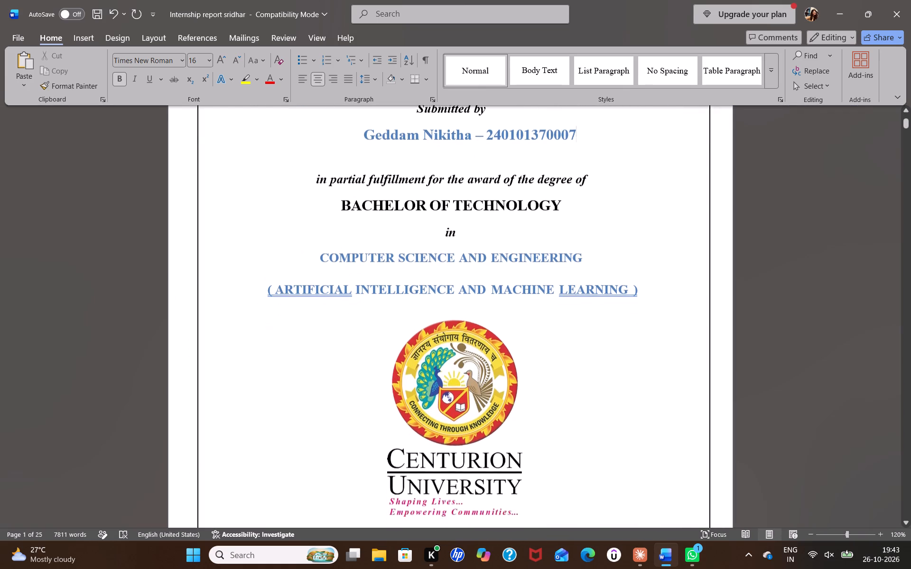
scroll(415, 266, "up", 6)
scroll(424, 295, "down", 1)
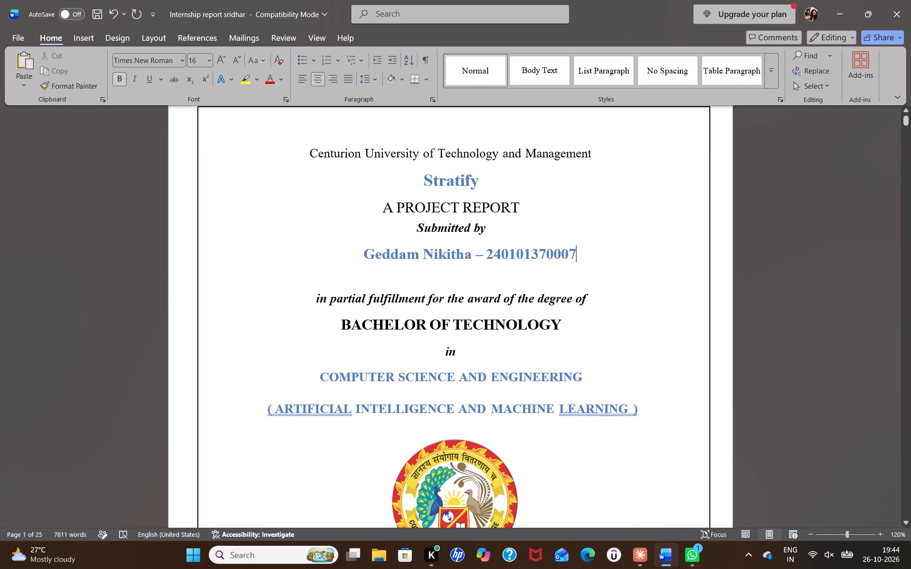
left_click(416, 183)
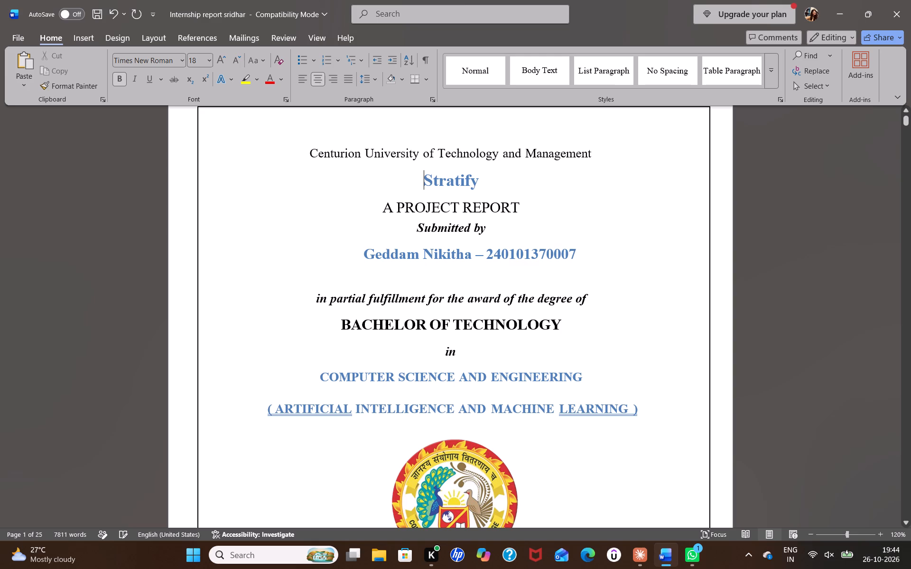
key("v")
key("BackSpace")
key("space")
key("space")
Remove the centring of the student name line under "Submitted by" and indent it with spaces to the middle of the page.
left_click(403, 210)
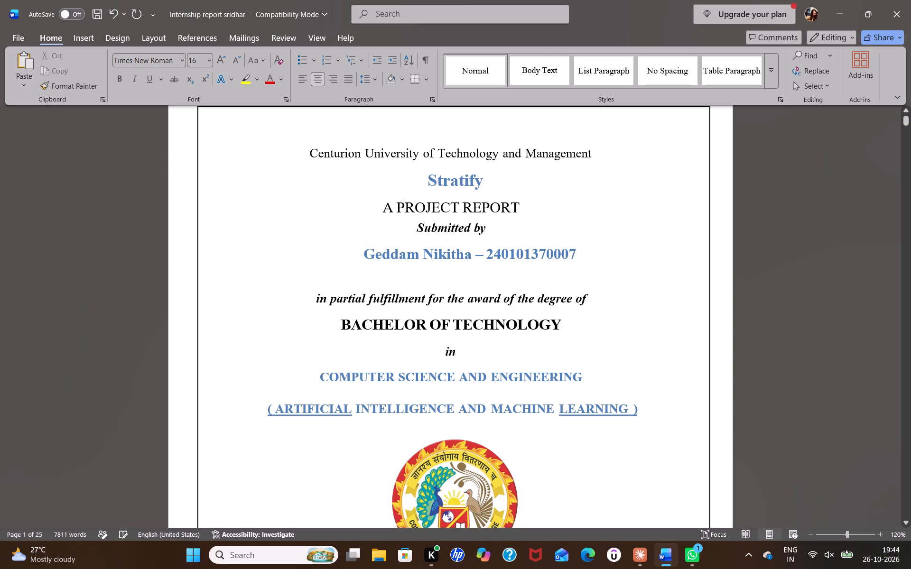
left_click(368, 253)
key("BackSpace")
key("space")
key("space")
key("space")
key("space")
key("space")
key("space")
key("space")
key("space")
key("space")
key("space")
key("space")
key("space")
key("space")
key("space")
key("space")
key("space")
key("space")
key("space")
key("space")
key("space")
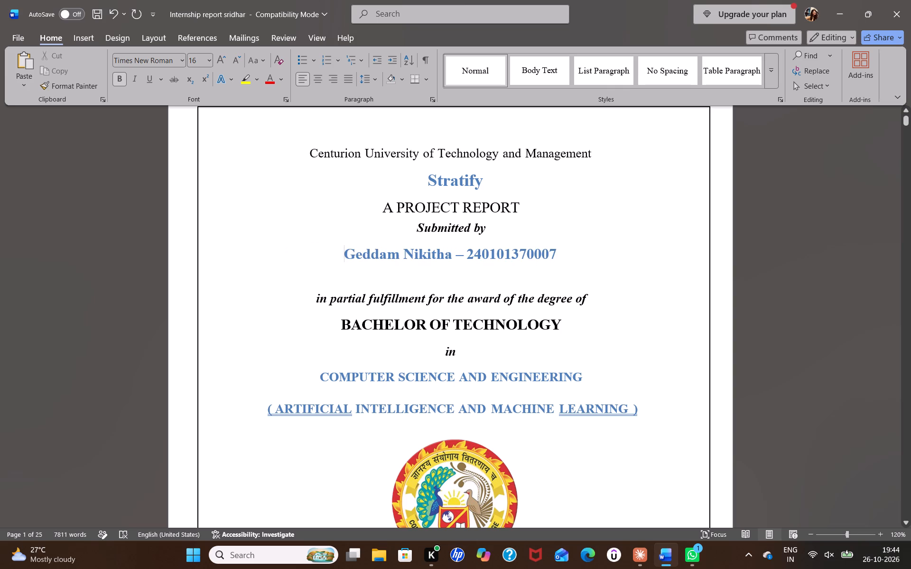
Look through the report from the cover and acknowledgement to the assessment page for remaining text errors.
scroll(482, 345, "down", 6)
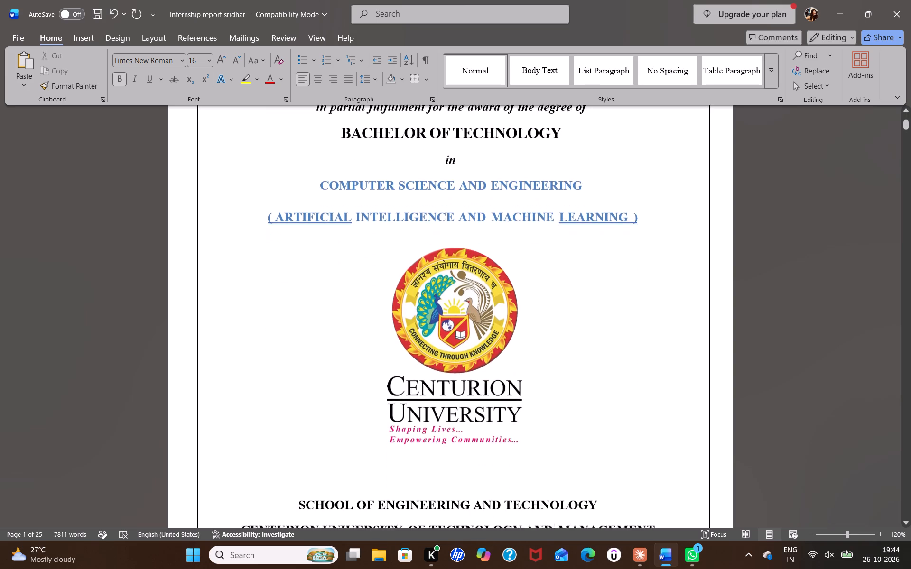
scroll(486, 348, "down", 20)
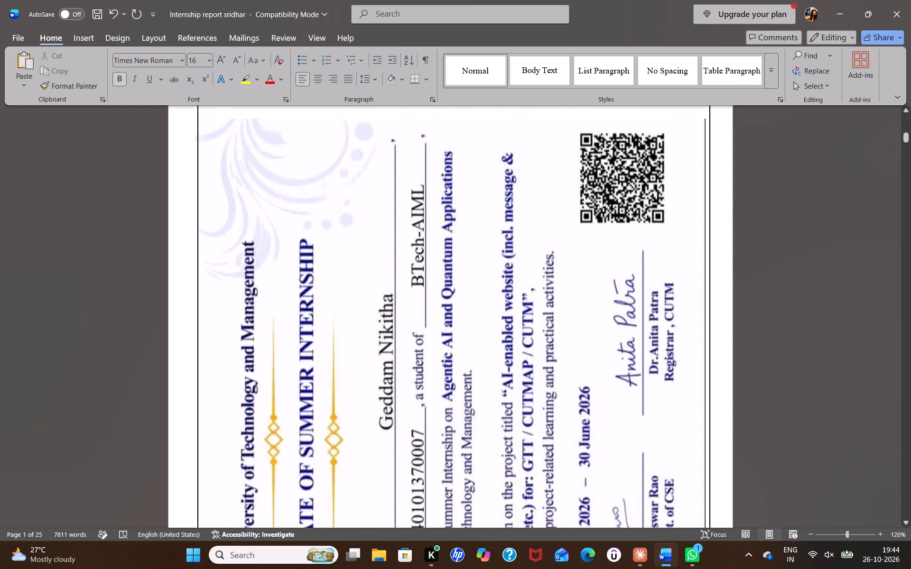
scroll(486, 345, "down", 20)
scroll(486, 345, "down", 1)
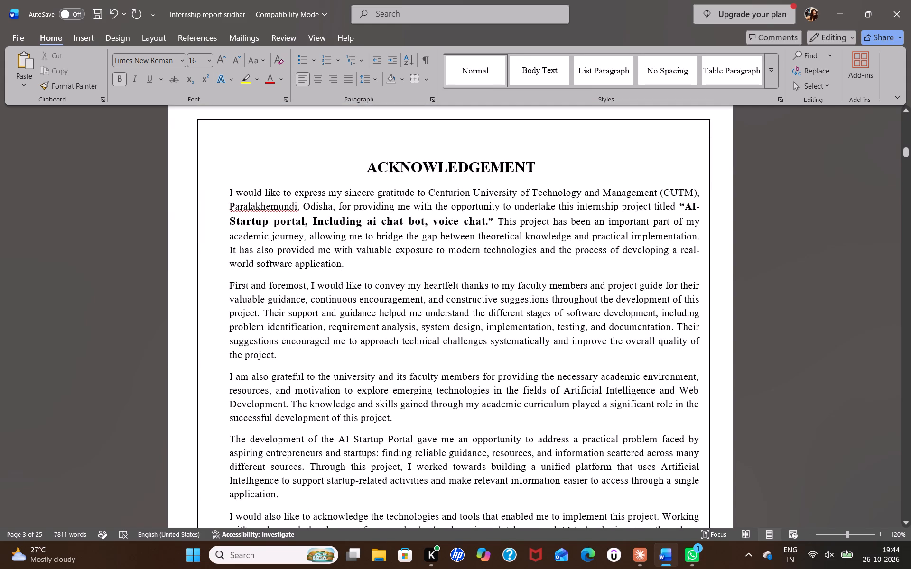
scroll(399, 285, "down", 1)
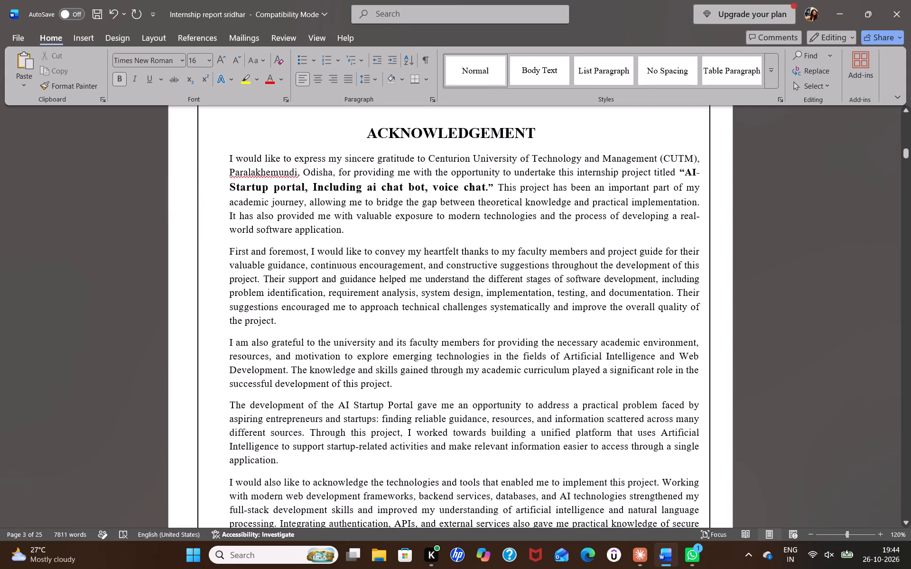
scroll(433, 288, "down", 3)
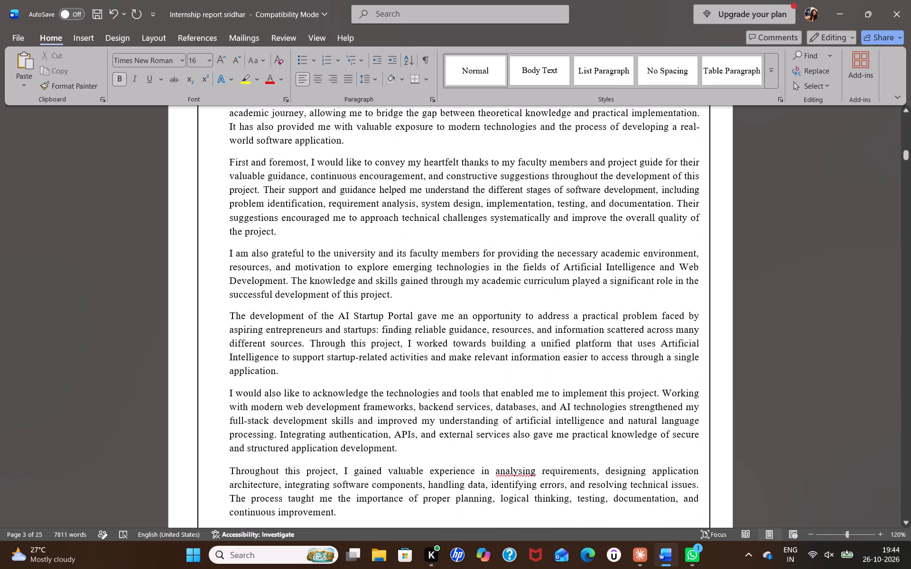
scroll(419, 303, "up", 4)
scroll(416, 303, "down", 11)
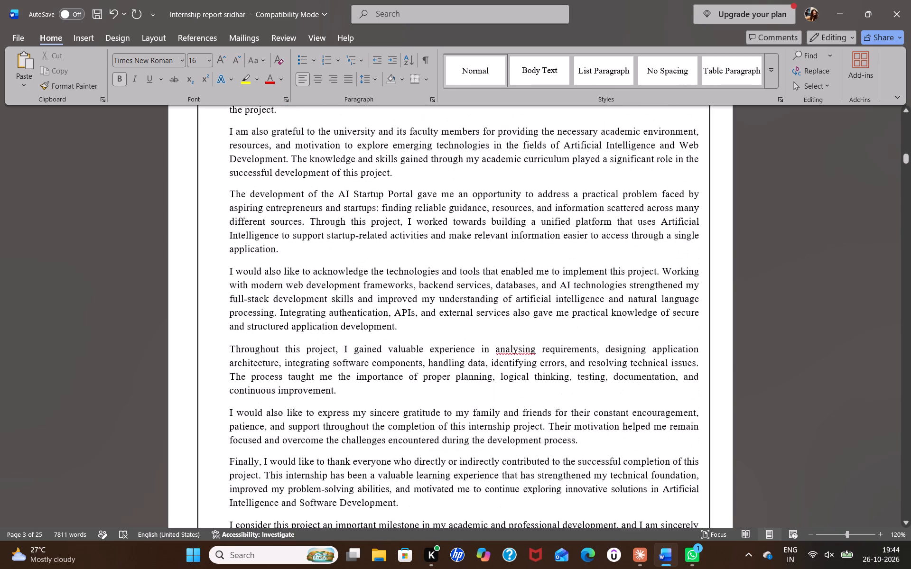
scroll(418, 302, "down", 1)
scroll(418, 302, "down", 20)
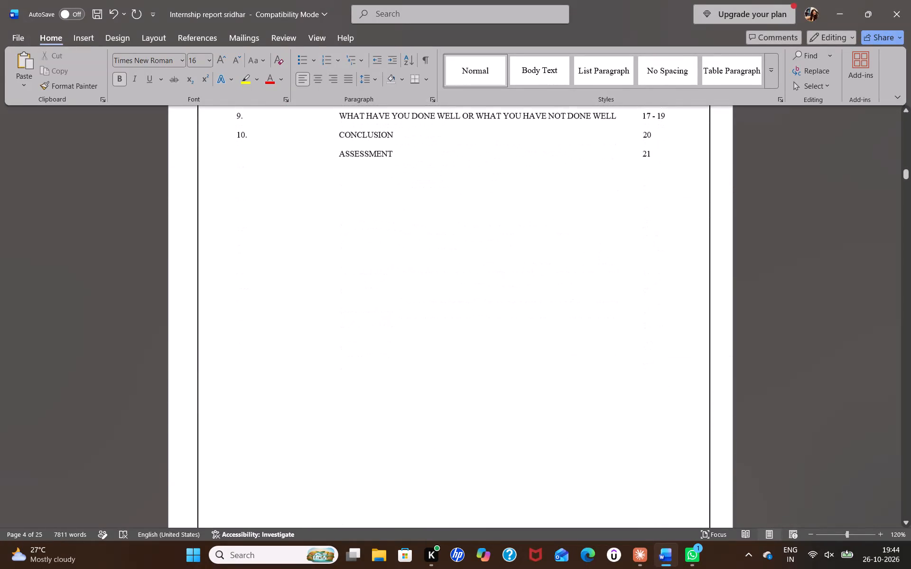
scroll(420, 297, "down", 5, "ctrl")
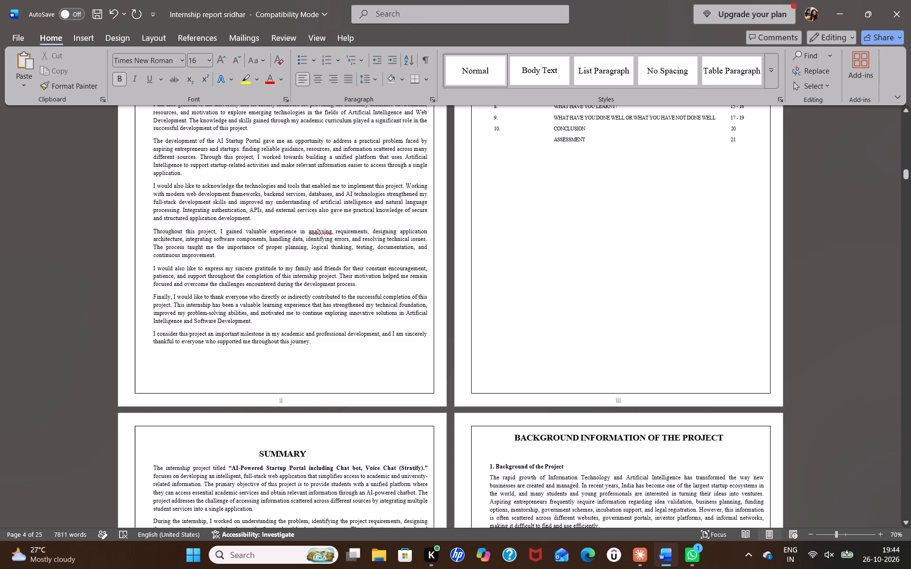
scroll(420, 297, "down", 17)
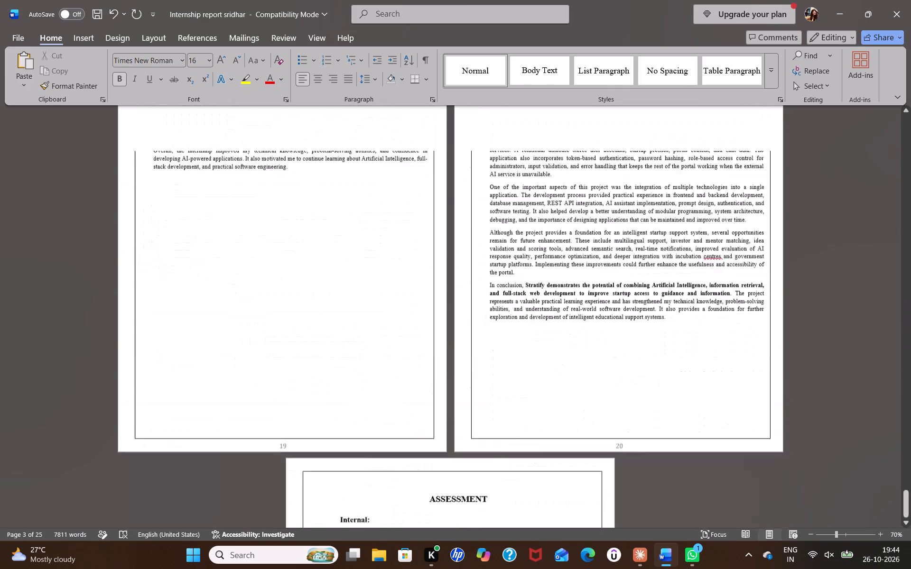
scroll(420, 297, "down", 12)
scroll(420, 297, "up", 4)
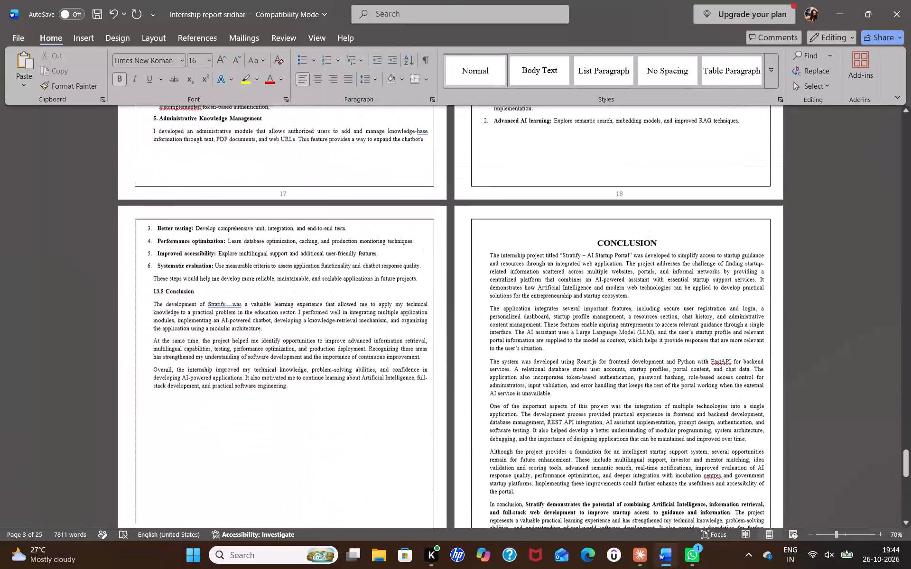
Remove the extra space after "Stratify" in the first sentence of section 13.5 Conclusion.
scroll(420, 297, "up", 2)
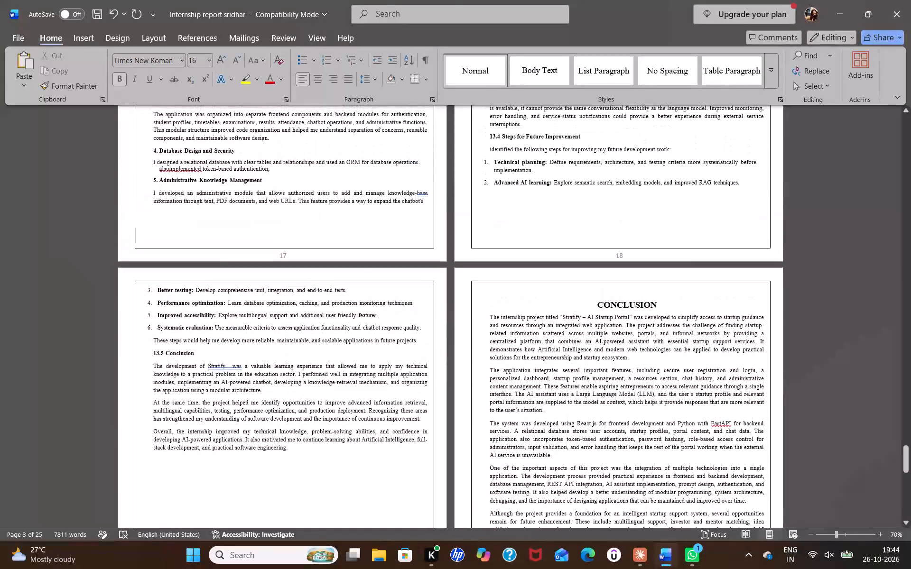
left_click(232, 366)
key("BackSpace")
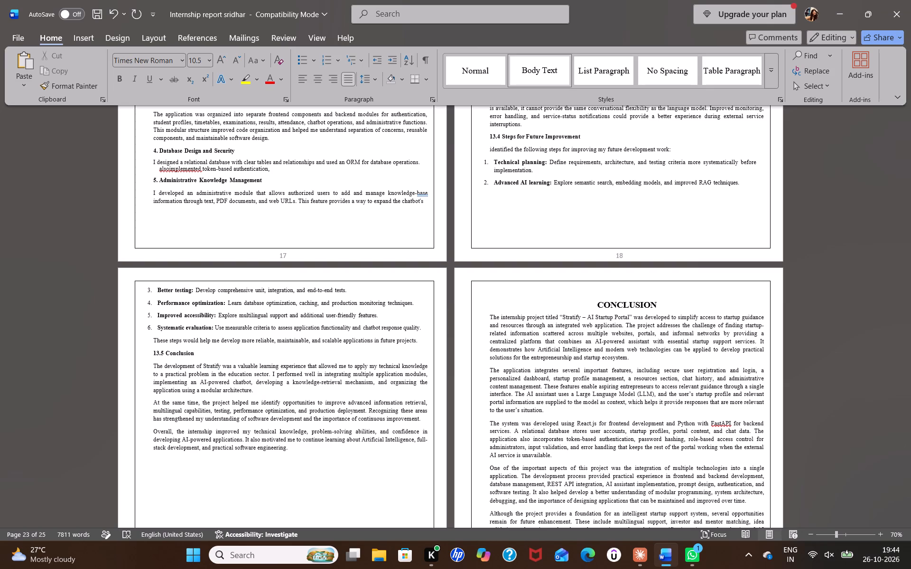
Replace "FastAPI" with "Rest API" in the third paragraph of the CONCLUSION page.
left_click(723, 422)
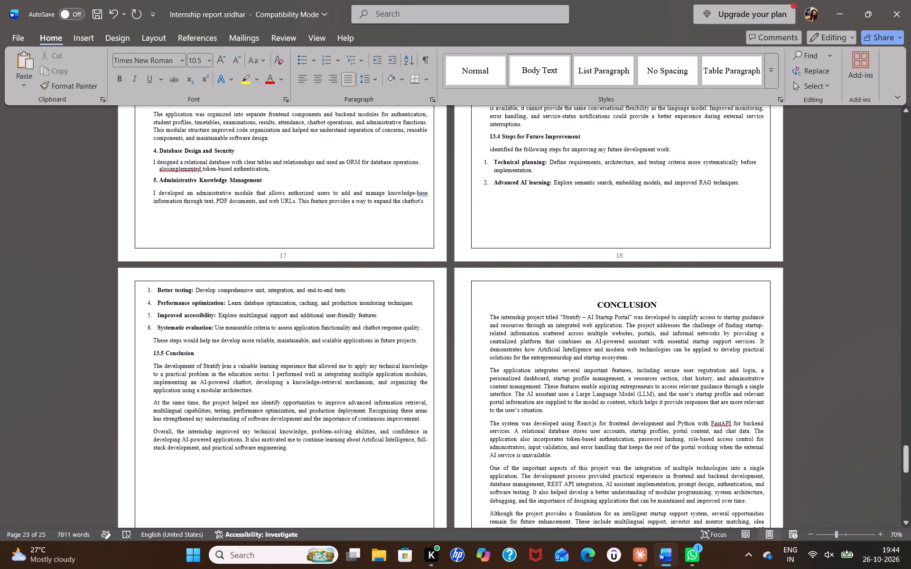
key("BackSpace")
key("BackSpace")
key("BackSpace")
key("BackSpace")
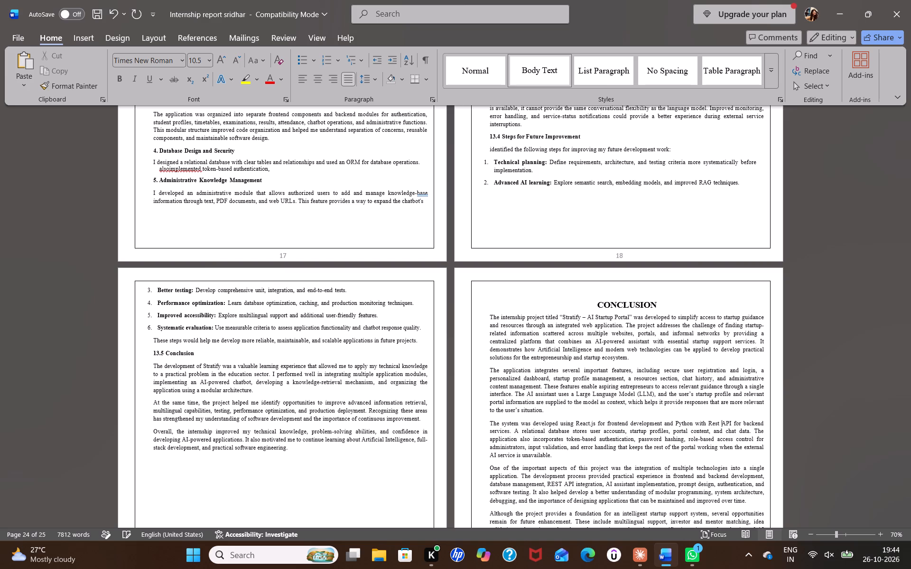
Split the run-together word under "4. Database Design and Security" on page 17 into "Also implemented".
scroll(648, 359, "up", 17)
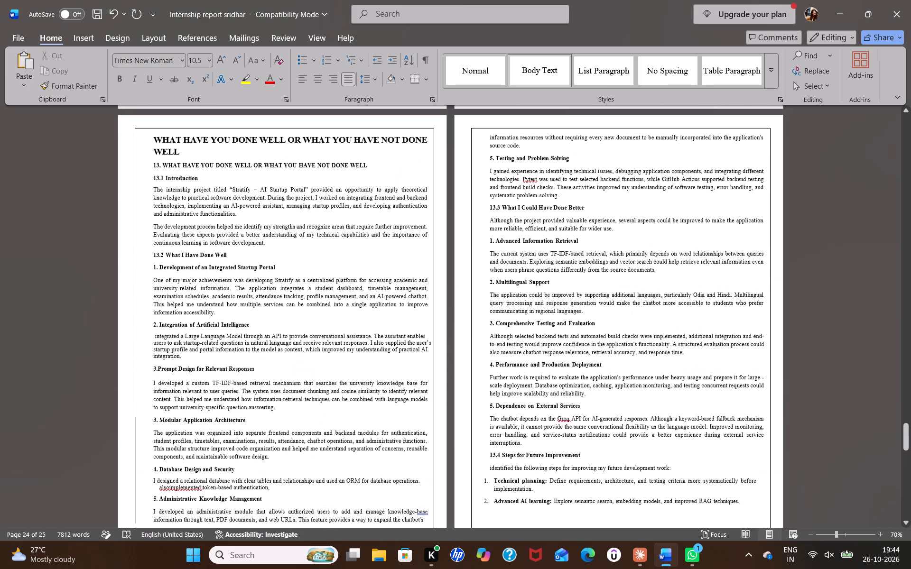
scroll(633, 374, "down", 2)
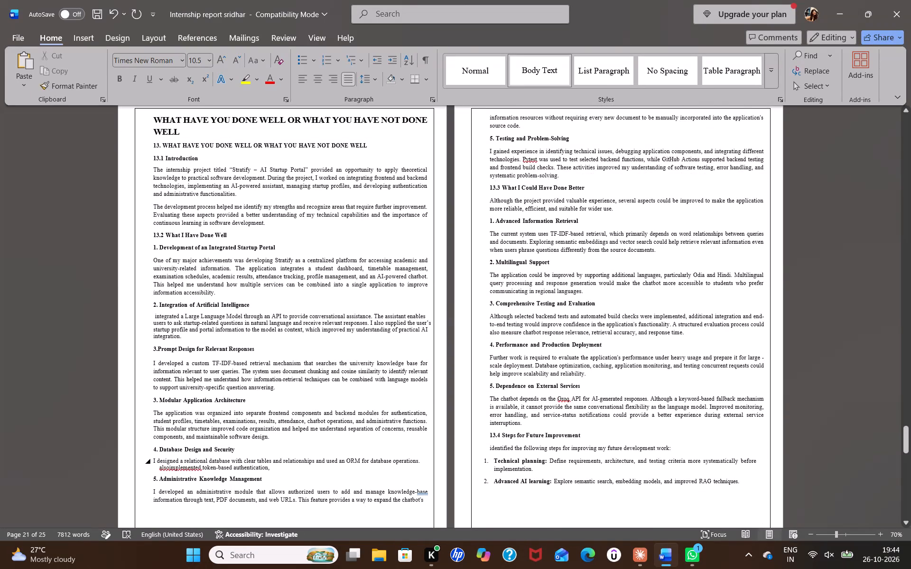
left_click(169, 467)
key("c")
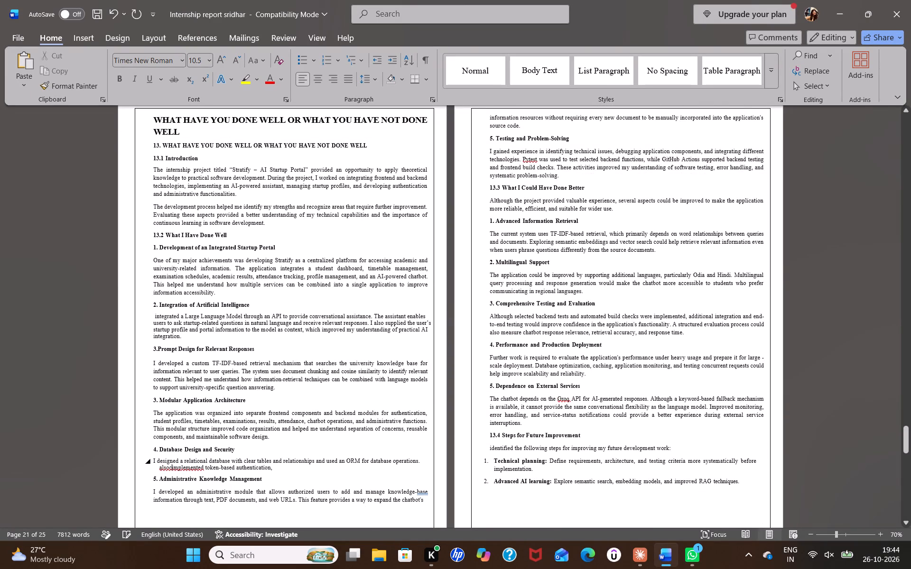
key("BackSpace")
key("space")
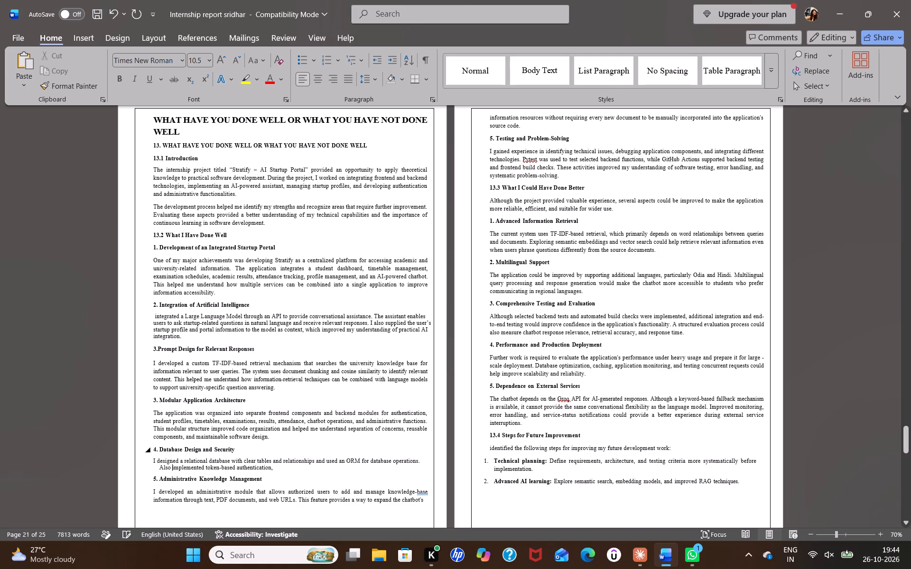
Delete the word "Pytest" from the Solution paragraph under "7. Testing and Debugging" on page 14, leaving a space before "was".
scroll(296, 427, "down", 3)
scroll(296, 426, "up", 20)
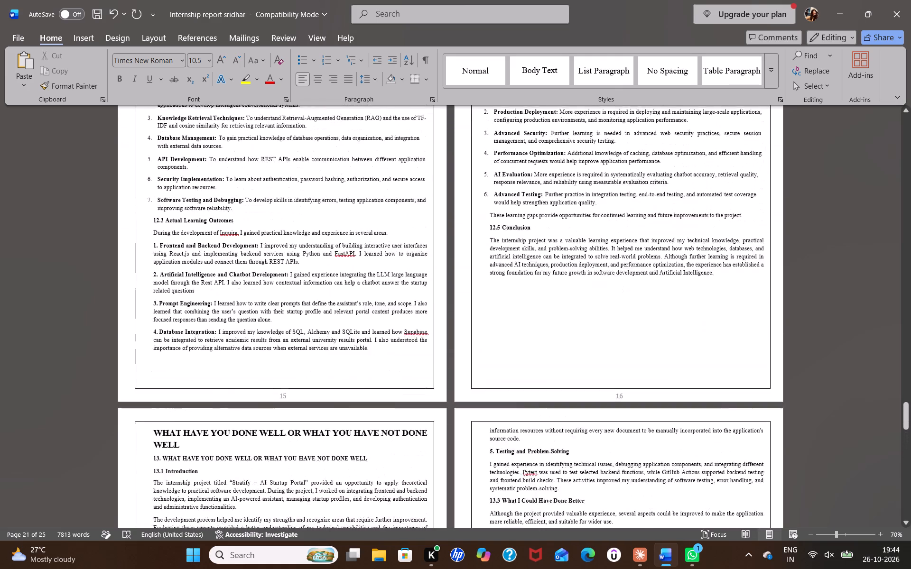
scroll(282, 433, "up", 8)
scroll(281, 433, "up", 19)
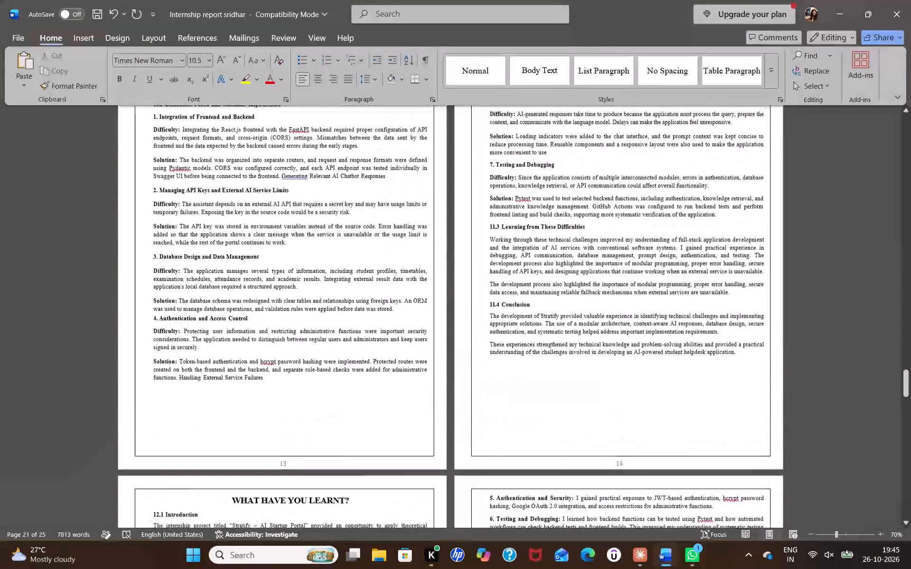
scroll(279, 428, "up", 4)
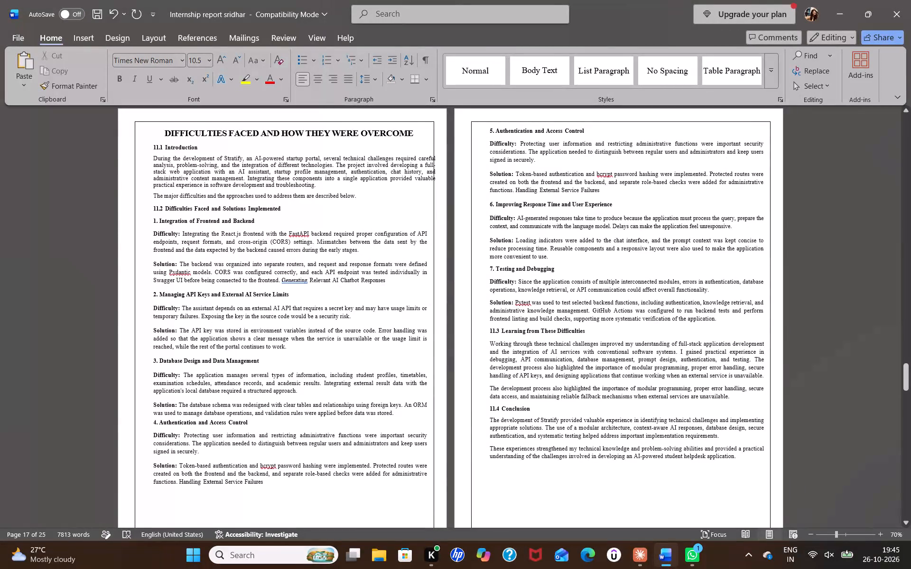
left_click(532, 301)
key("space")
key("BackSpace")
key("BackSpace")
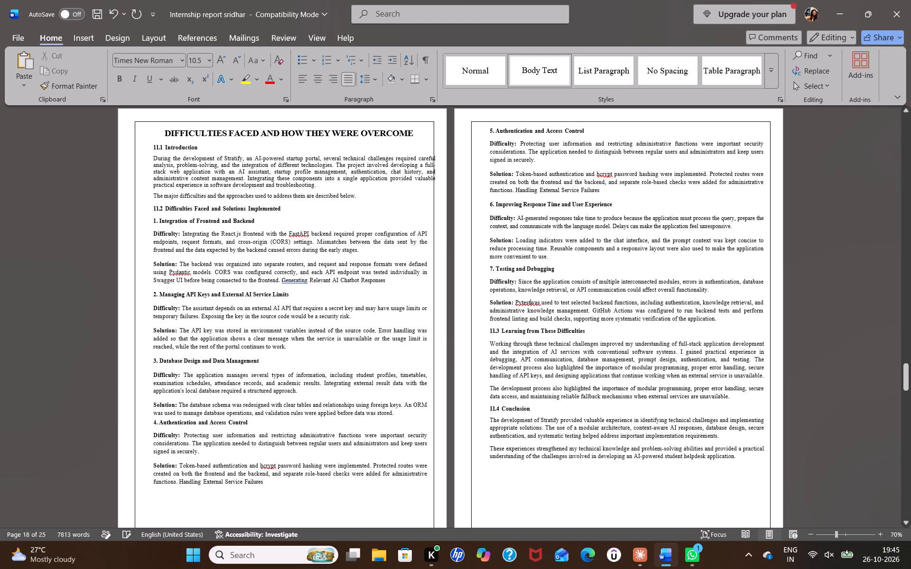
key("BackSpace")
key("BackSpace")
key("BackSpace")
key("BackSpace")
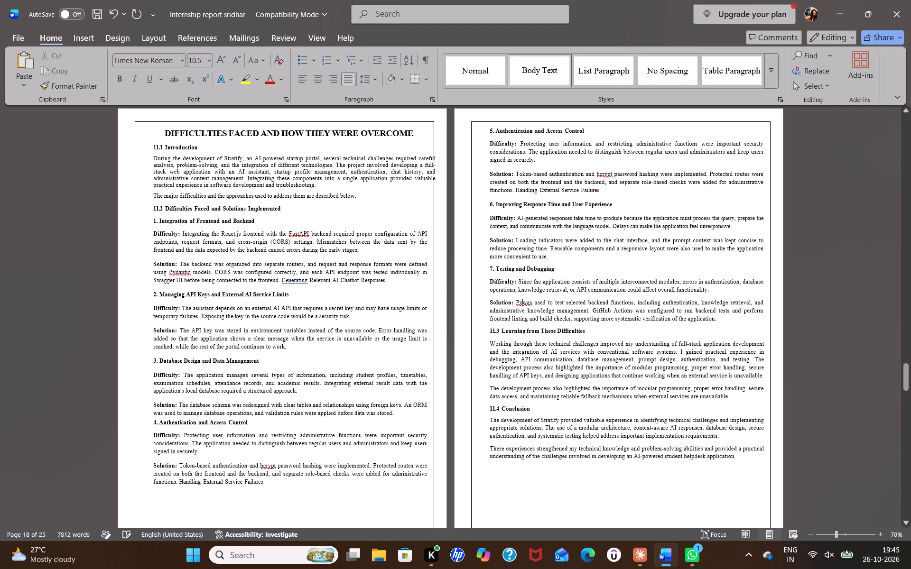
key("BackSpace")
key("BackSpace")
key("space")
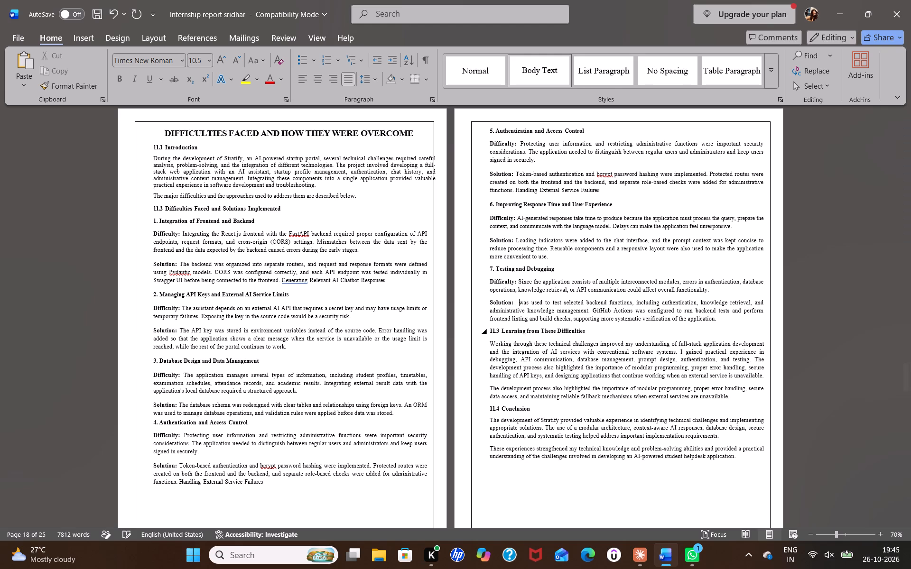
Insert "pytest" before "was" in the Solution paragraph under "7. Testing and Debugging", with single spaces around it.
type("p")
key("BackSpace")
key("BackSpace")
key("BackSpace")
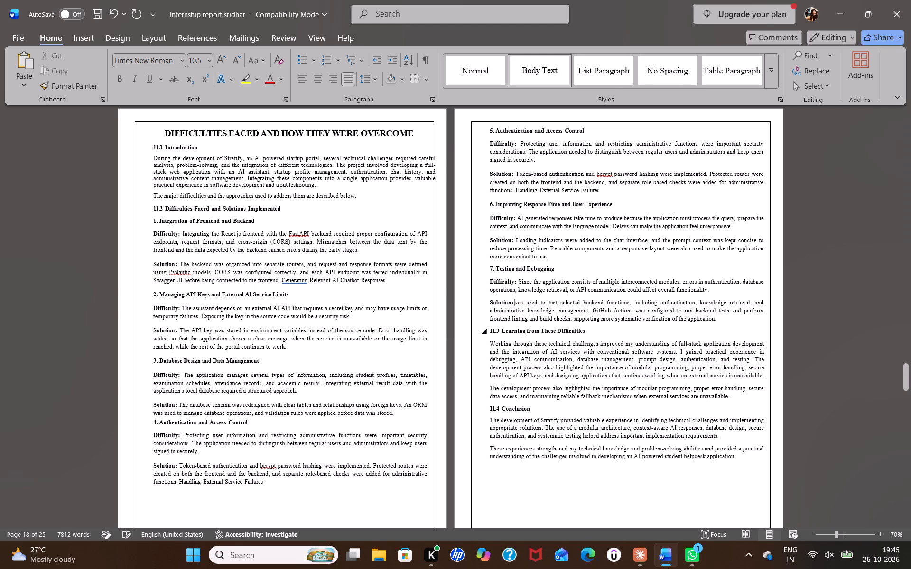
key("space")
key("BackSpace")
type("p")
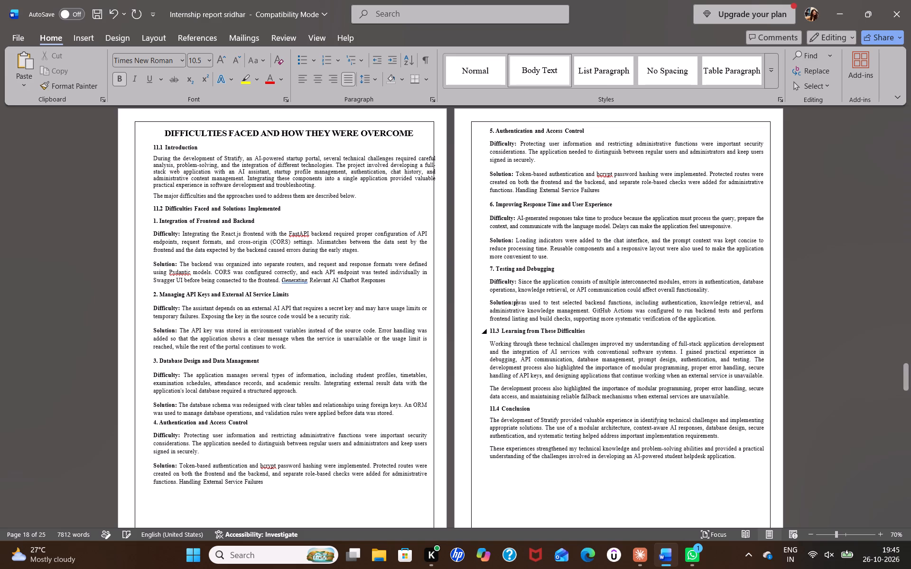
key("space")
key("BackSpace")
key("BackSpace")
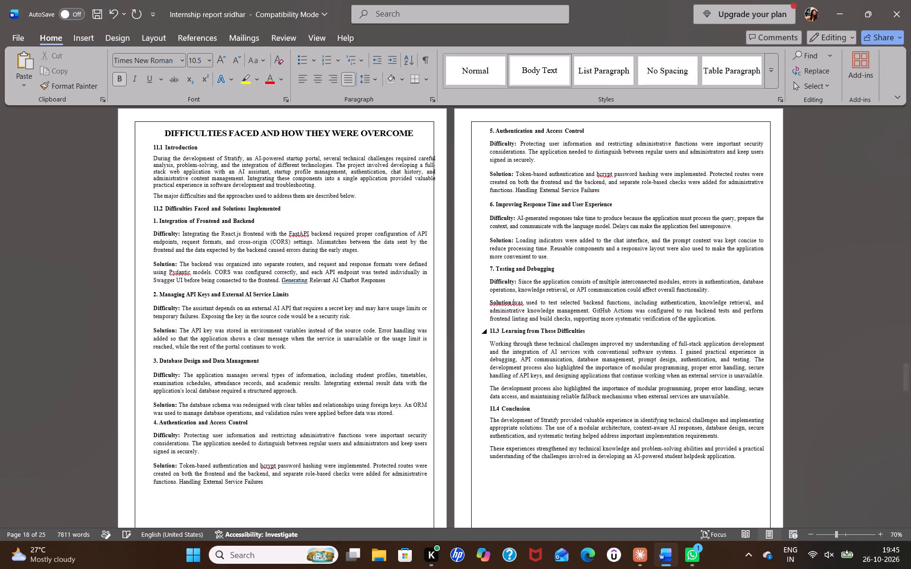
key("space")
type("pu")
key("BackSpace")
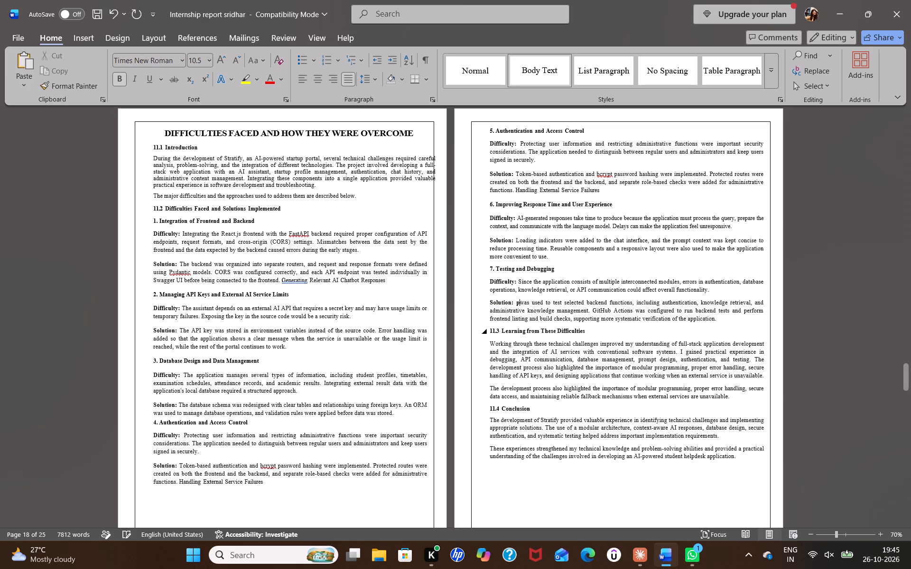
type("ytest")
key("space")
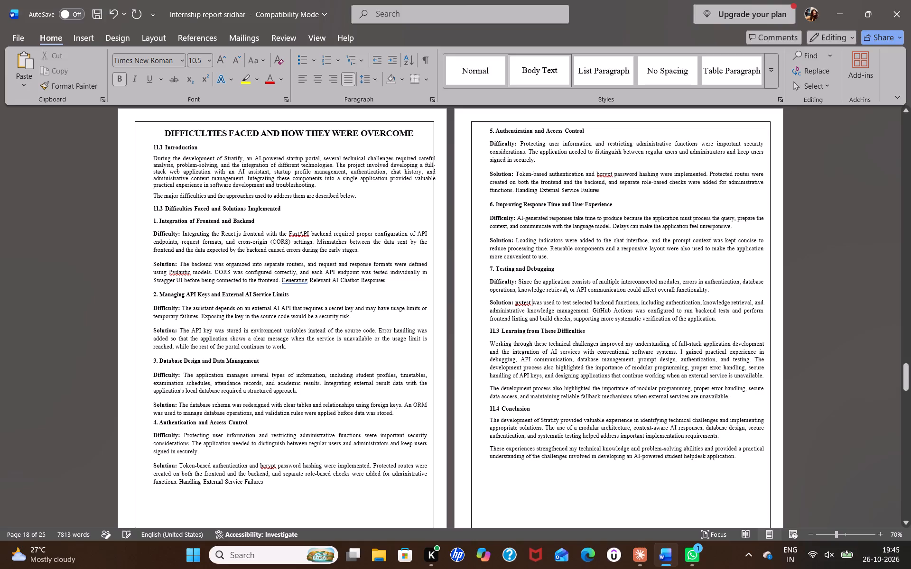
Export the report as a PDF named "nikitha internship report" in the Downloads folder.
scroll(597, 345, "down", 10)
scroll(592, 340, "up", 10)
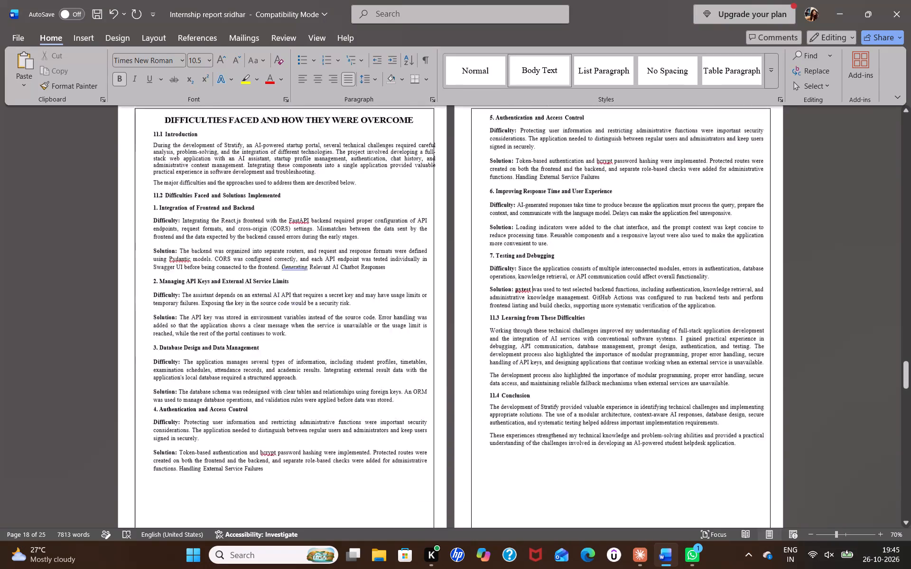
scroll(585, 334, "up", 4)
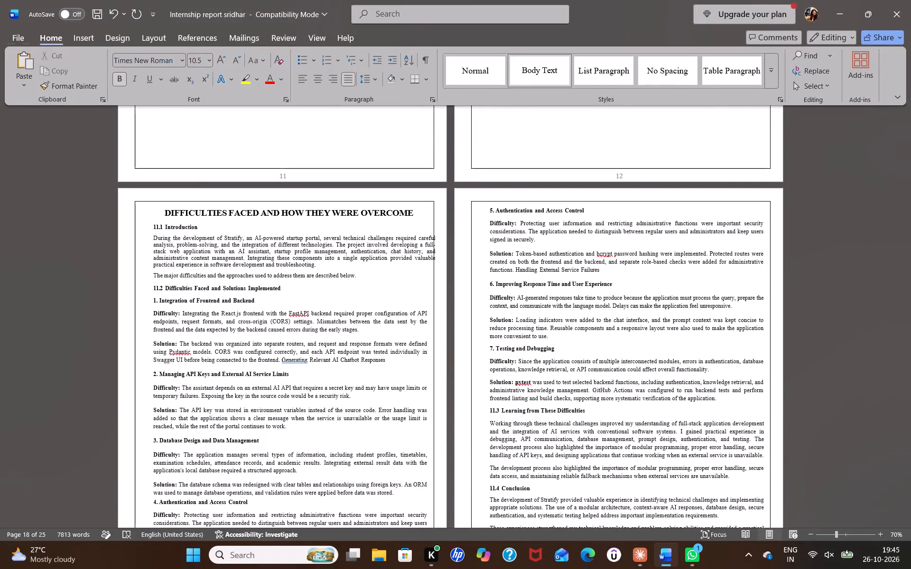
left_click(16, 31)
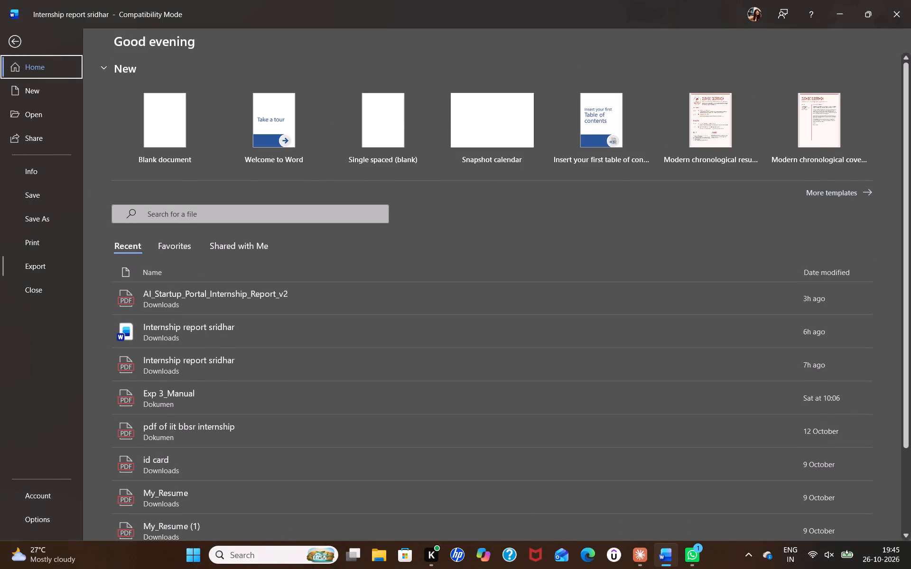
left_click(44, 216)
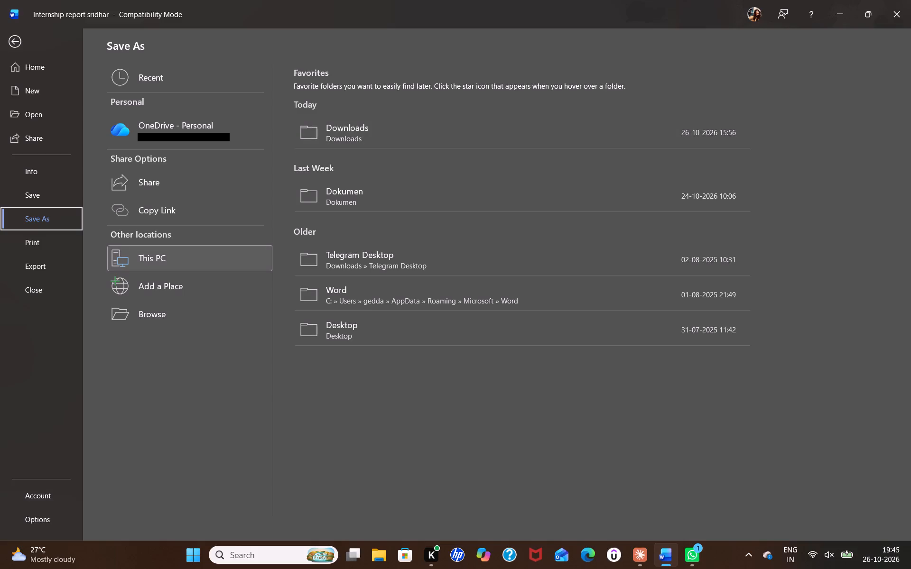
left_click(37, 264)
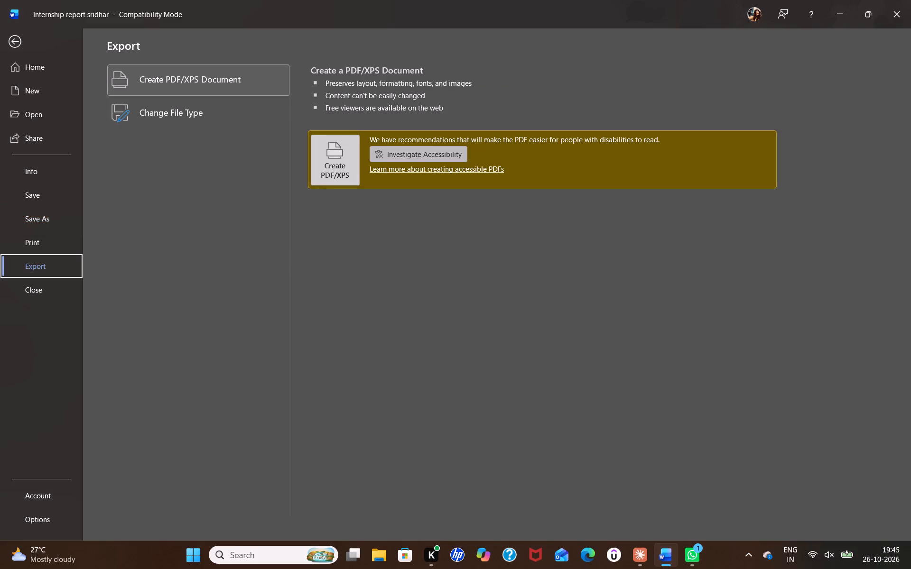
left_click(337, 166)
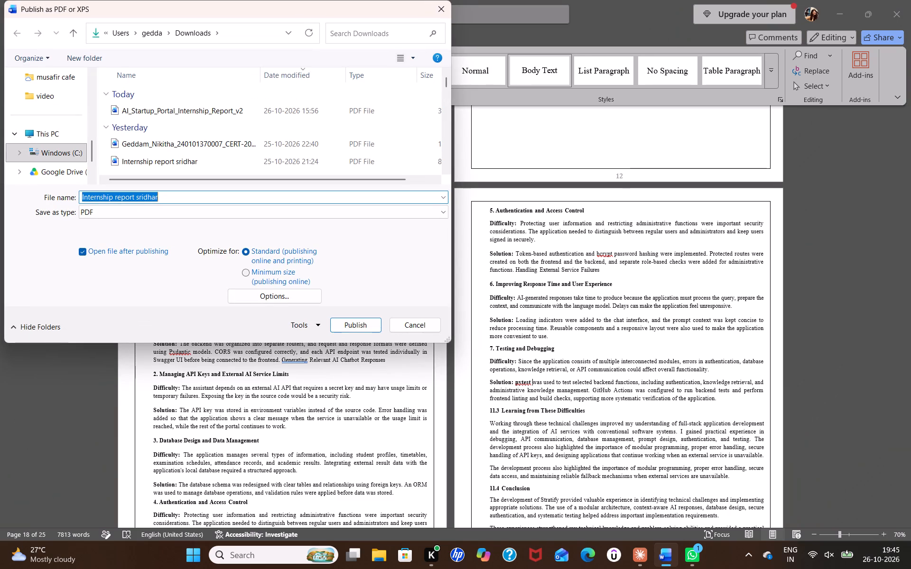
key("BackSpace")
type("nikitha internship report")
key("space")
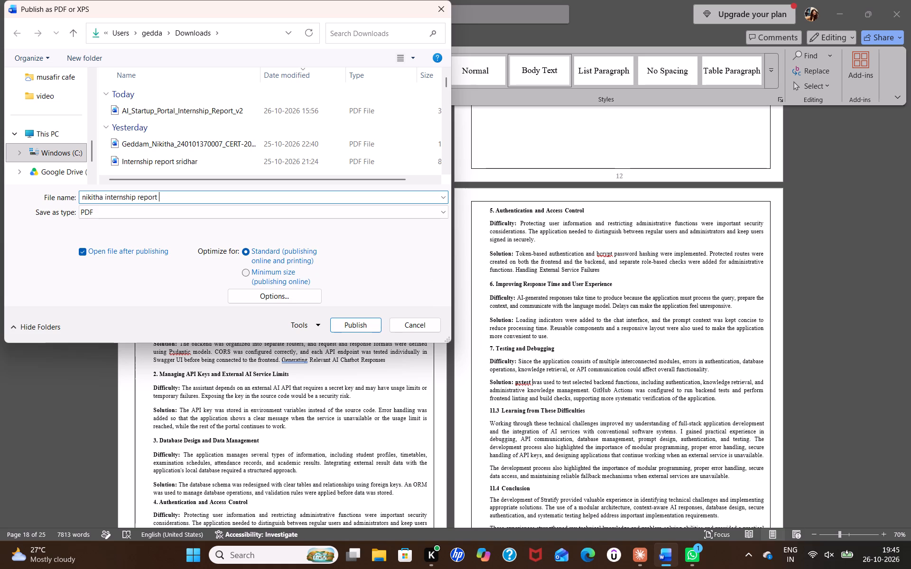
left_click(352, 323)
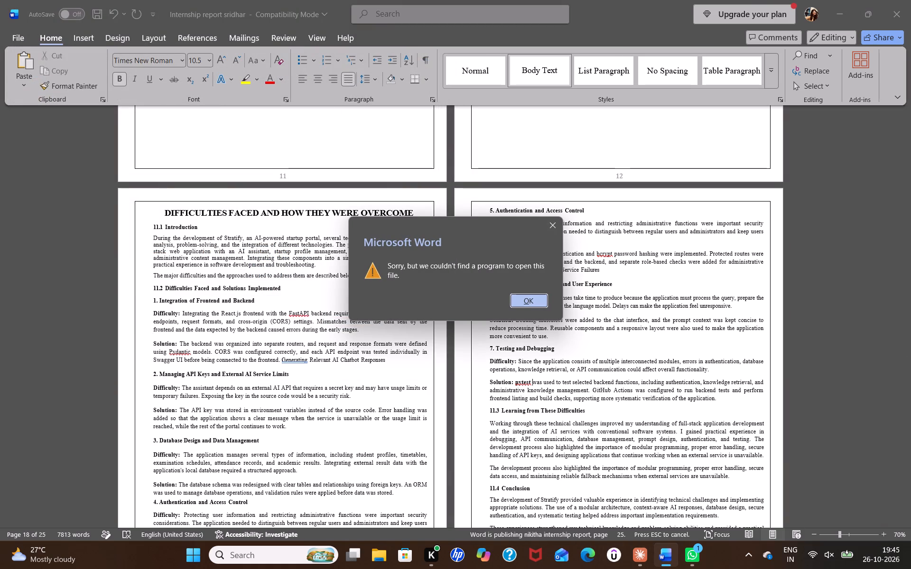
left_click(529, 303)
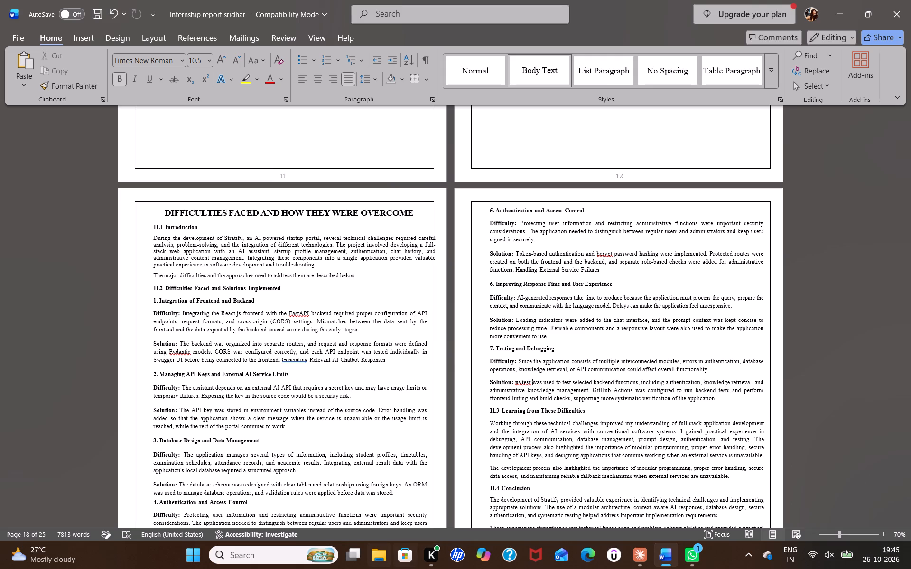
Open the exported PDF "nikitha internship report" from File Explorer, check its opening pages and close it.
left_click(376, 554)
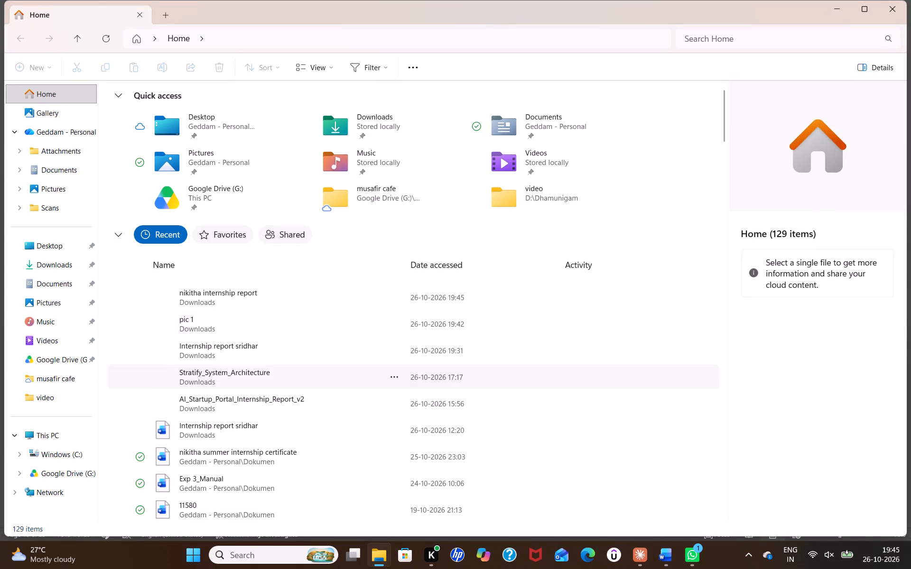
double_click(227, 294)
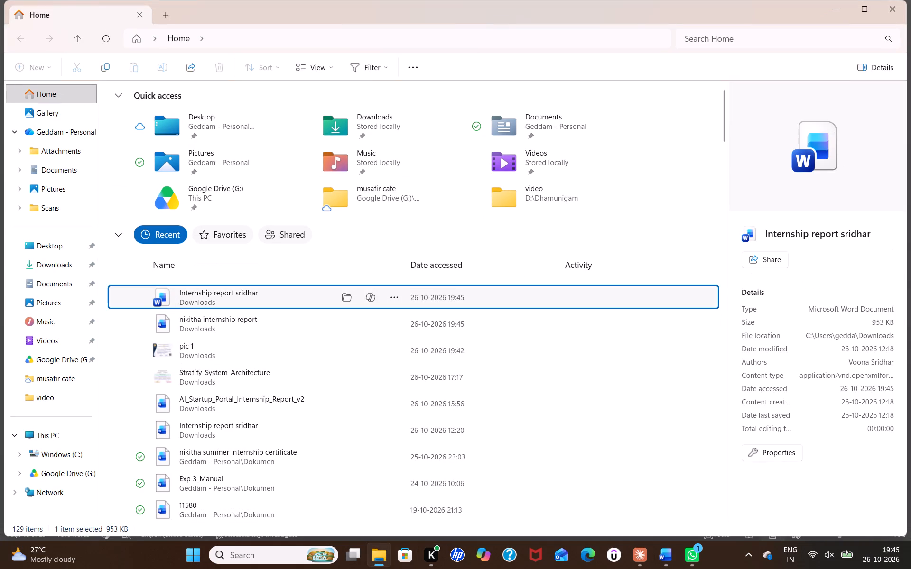
double_click(241, 323)
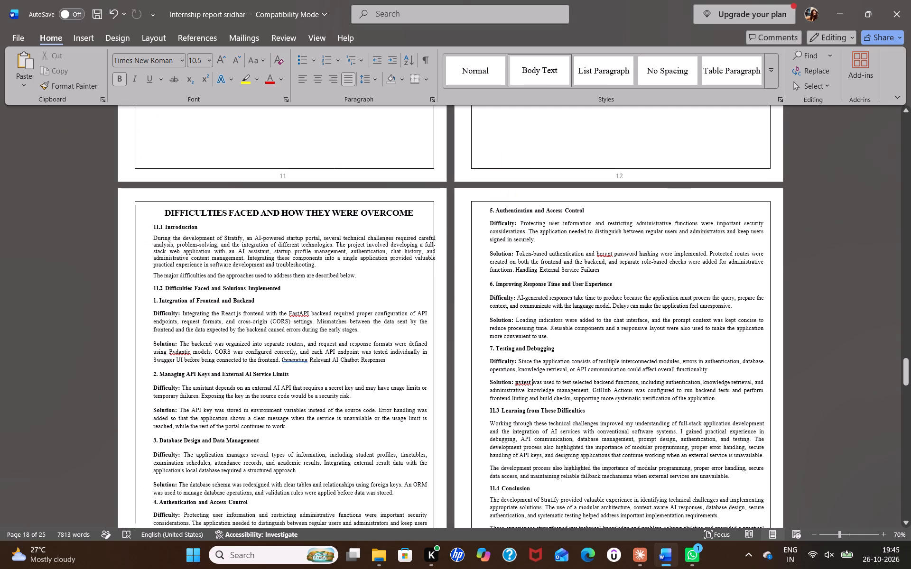
scroll(402, 384, "down", 4)
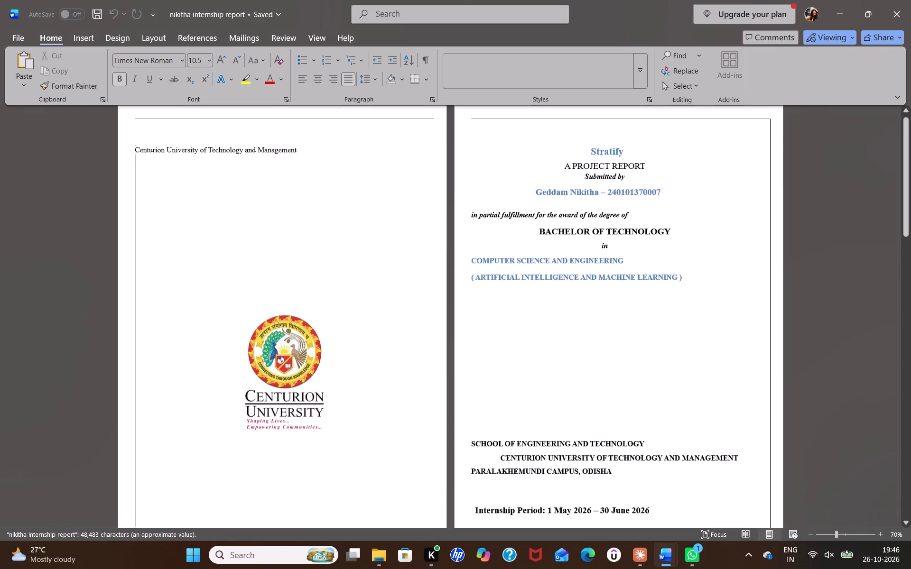
scroll(403, 384, "down", 4)
scroll(403, 385, "up", 8)
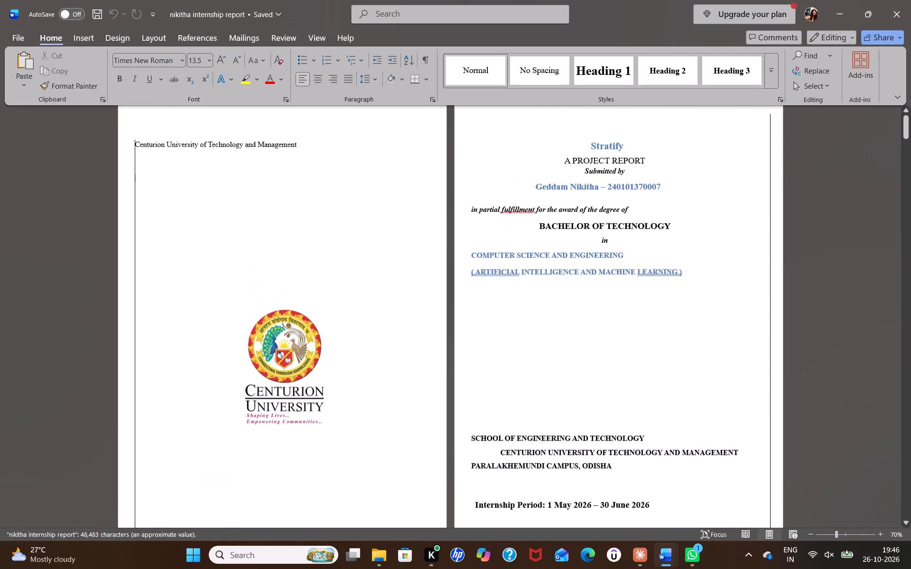
scroll(402, 384, "up", 9)
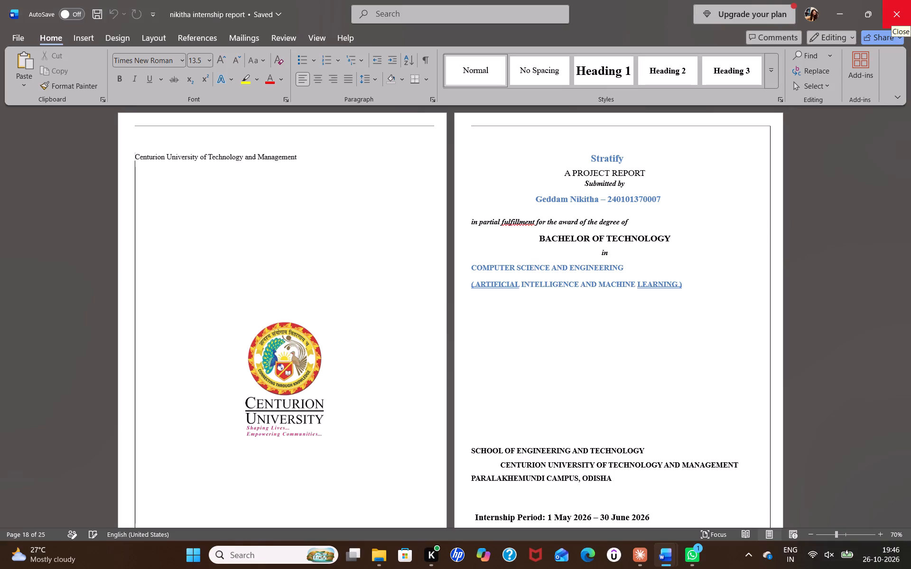
left_click(898, 17)
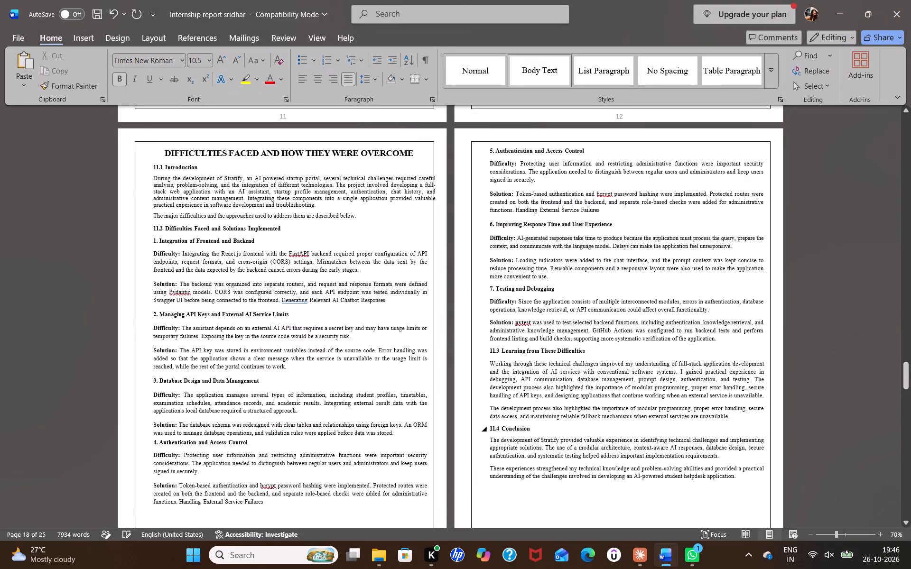
Save a copy of the report as a Word document named "Nikitha report word" in the Downloads folder.
left_click(17, 39)
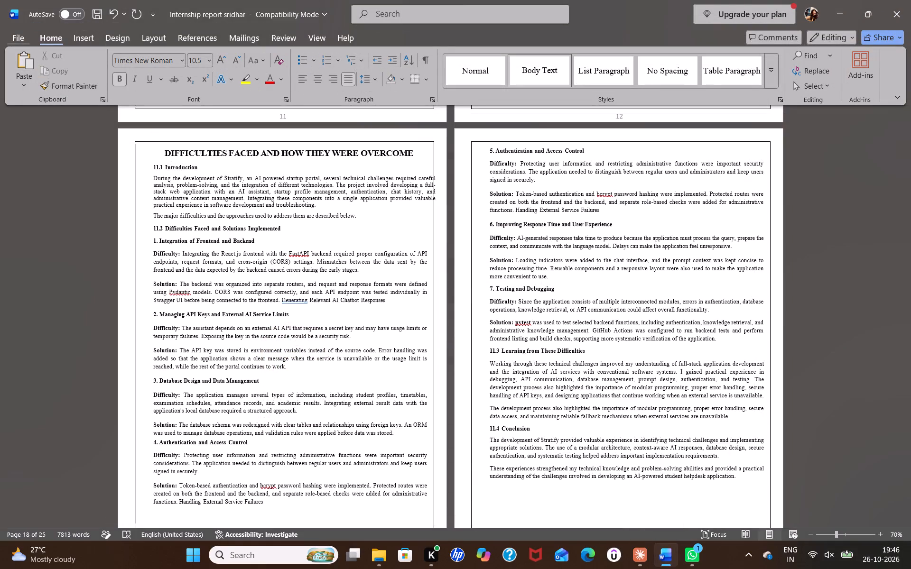
left_click(30, 214)
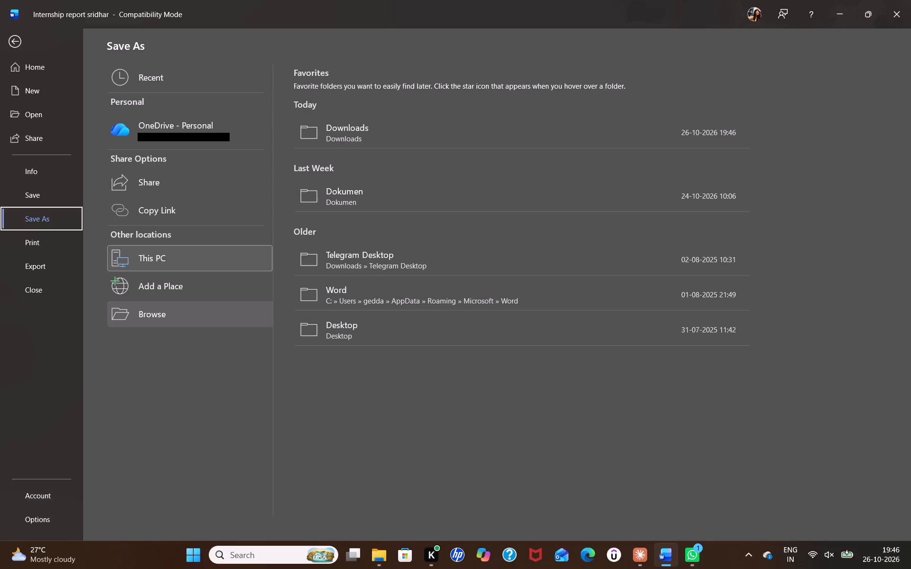
left_click(179, 309)
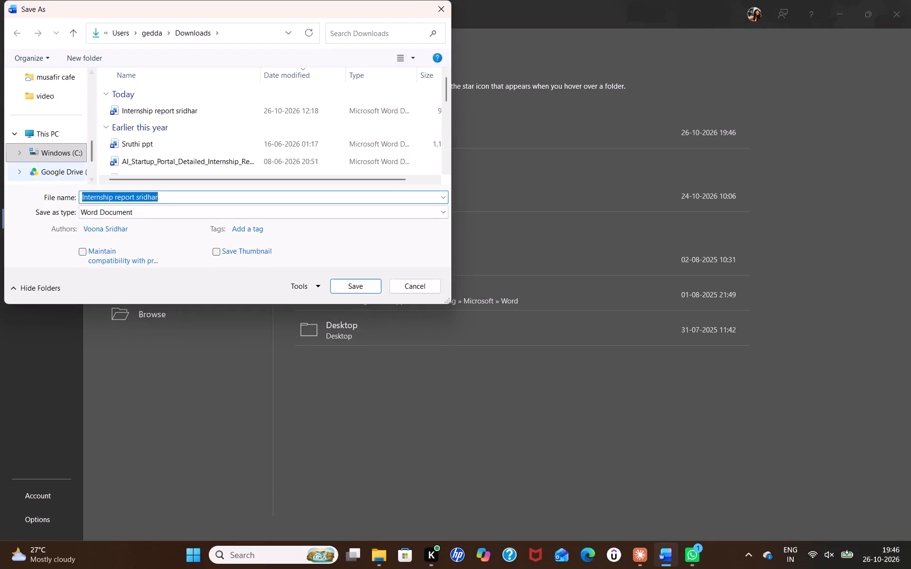
left_click(186, 201)
scroll(68, 115, "down", 2)
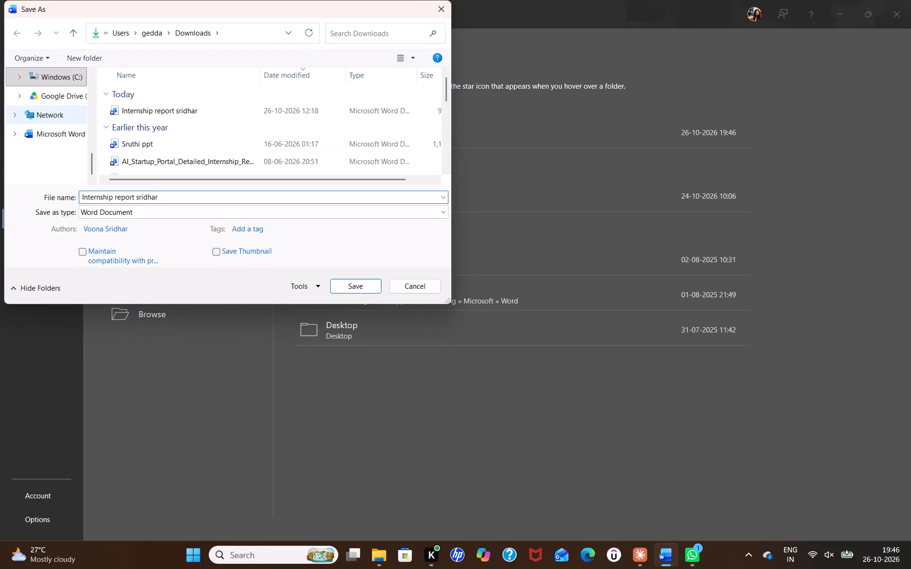
scroll(65, 116, "up", 4)
left_click(64, 112)
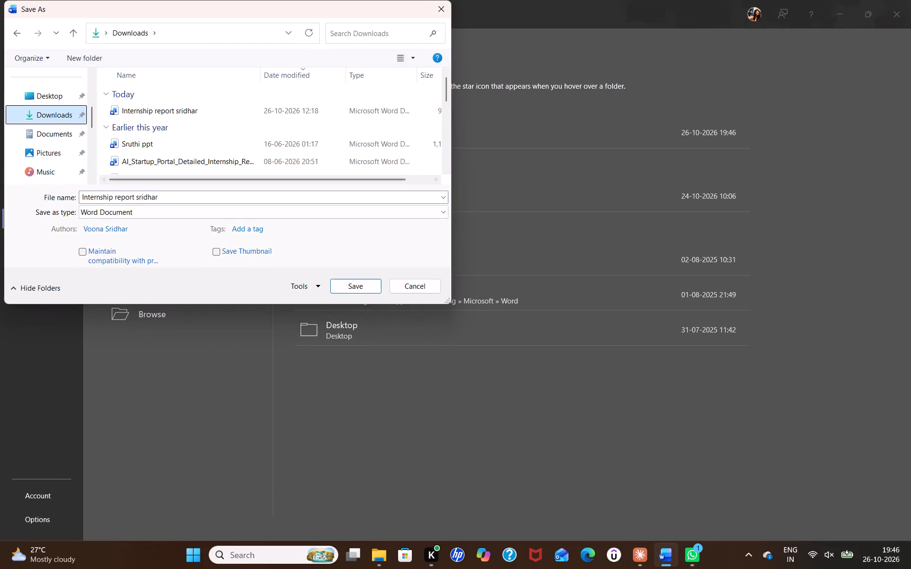
left_click(168, 196)
key("BackSpace")
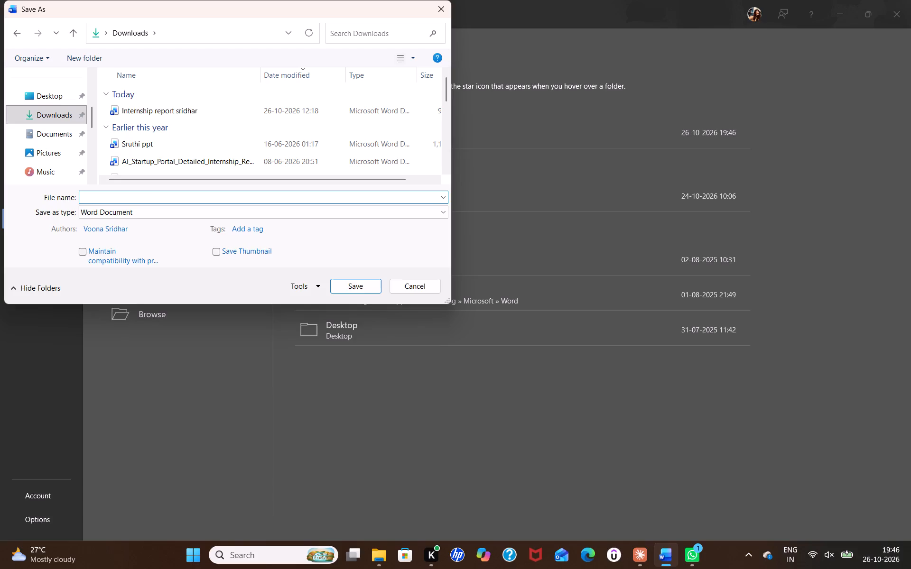
type("ikitha")
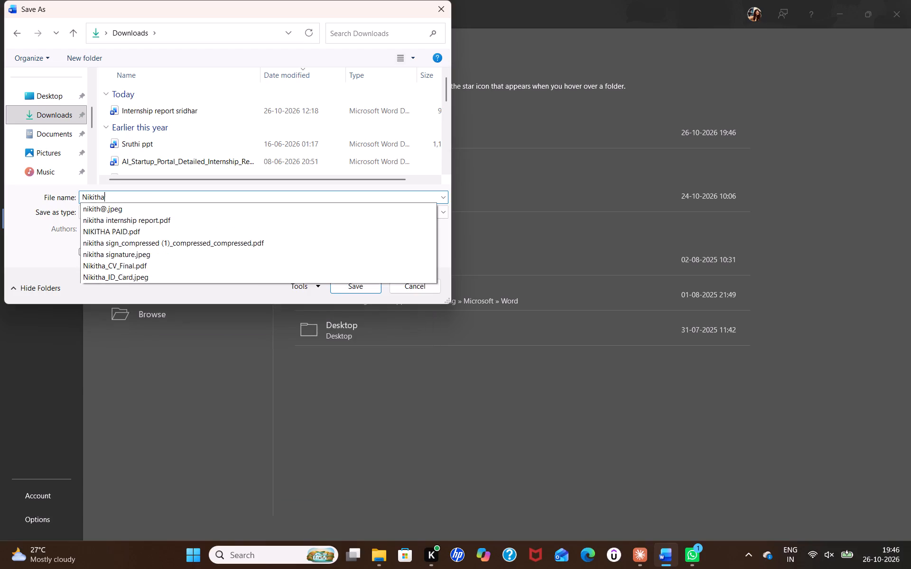
key("space")
type("report")
key("space")
type("word")
key("space")
key("Return")
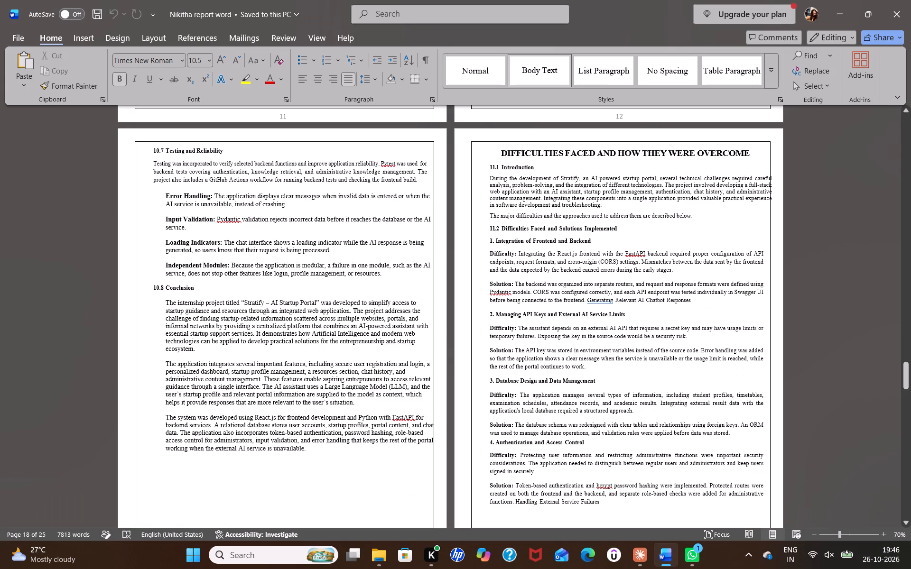
Open "Nikitha report word" from File Explorer, look over its chapter pages and close the document.
left_click(378, 557)
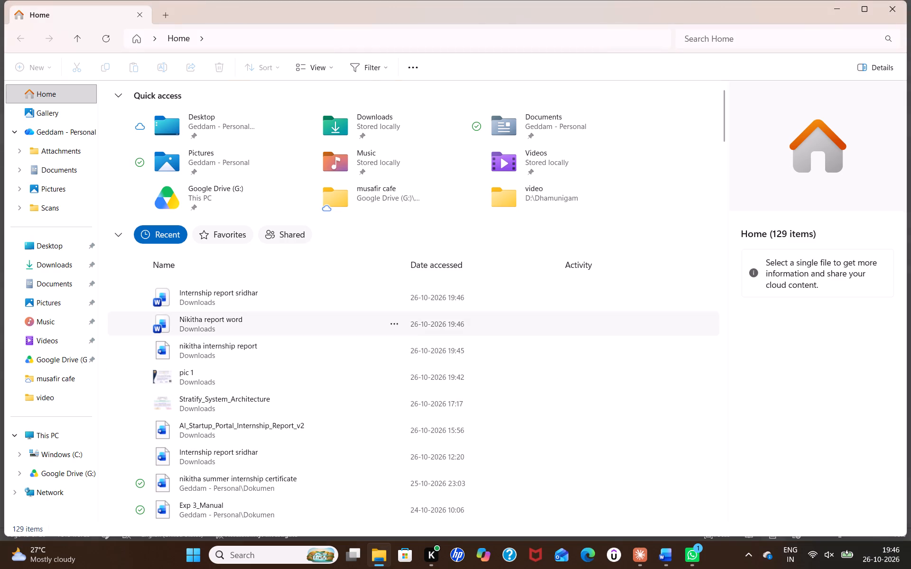
scroll(276, 423, "up", 5)
double_click(255, 327)
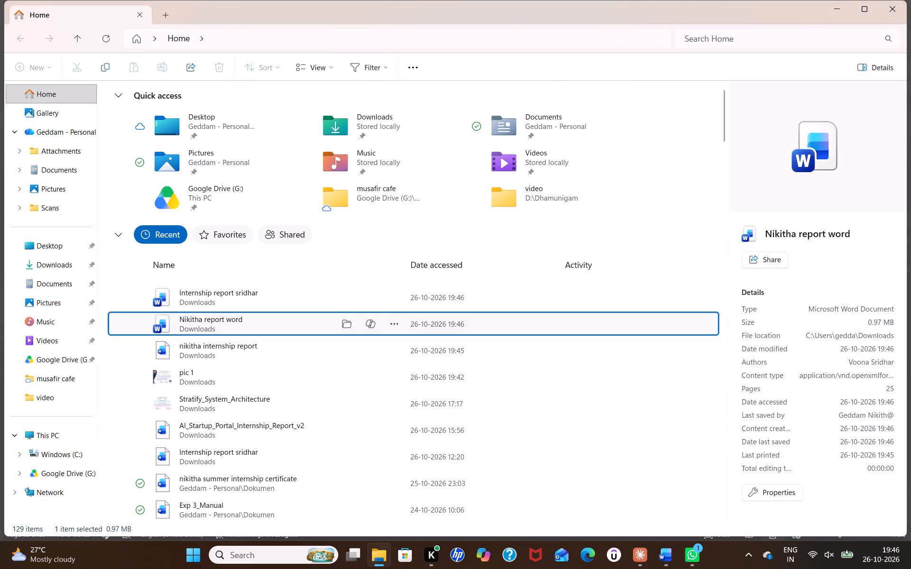
scroll(341, 403, "up", 18)
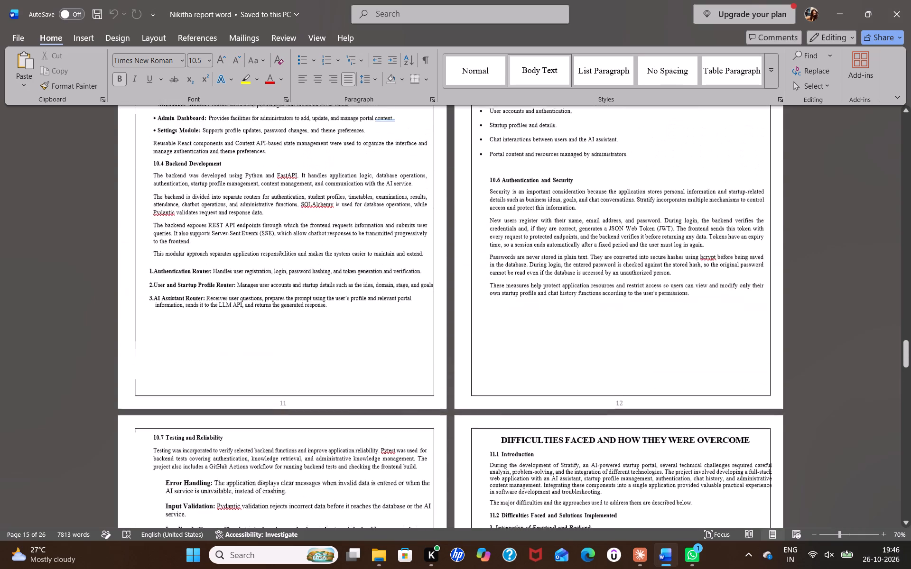
scroll(341, 404, "up", 20)
scroll(341, 404, "up", 11)
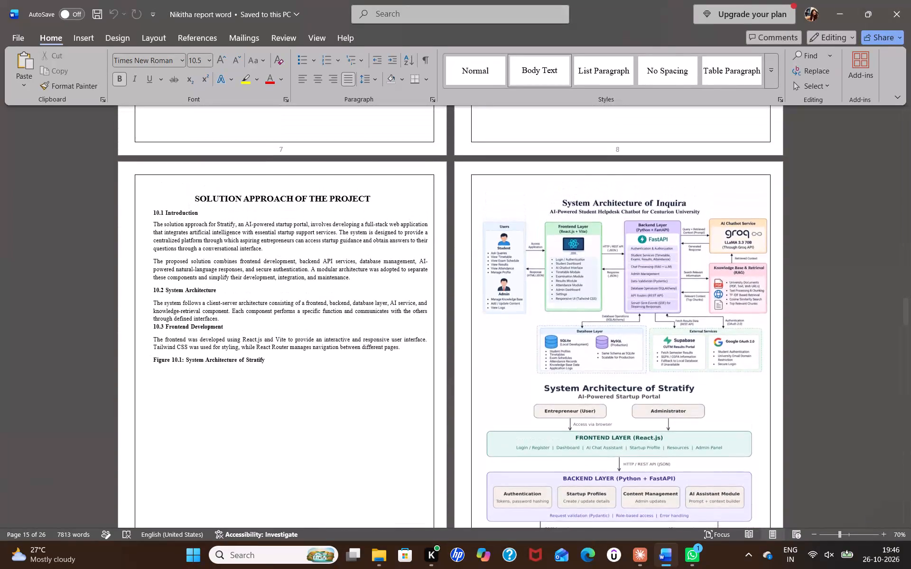
left_click(895, 15)
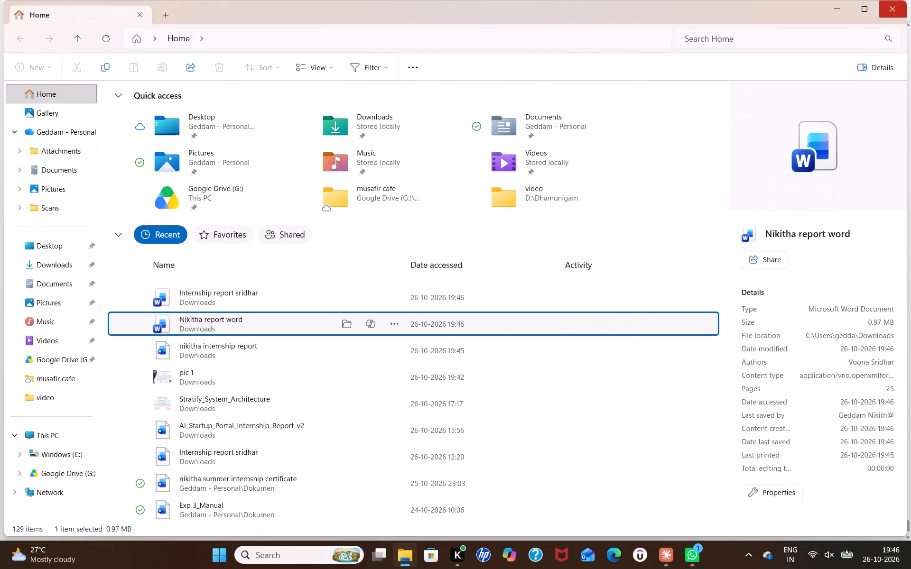
Close the File Explorer and Claude windows.
left_click(902, 11)
left_click(902, 12)
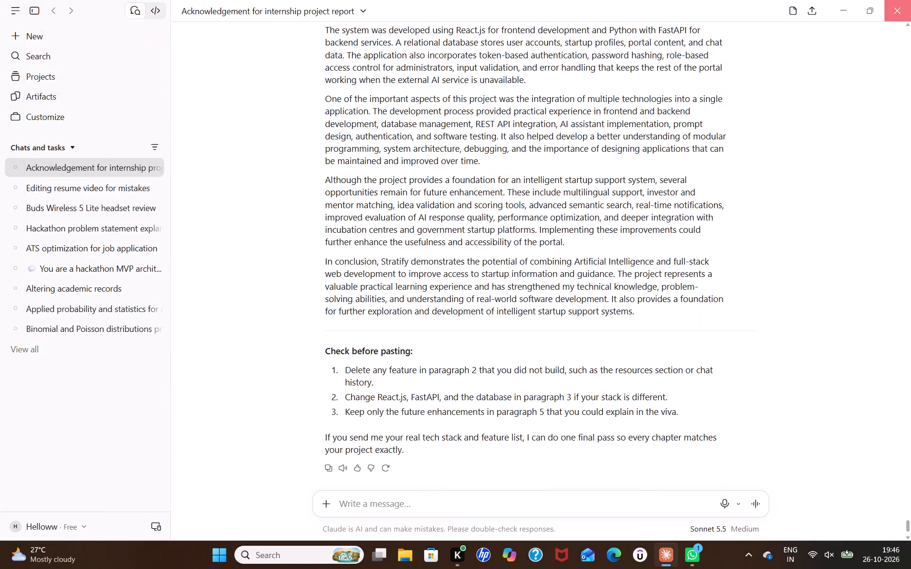
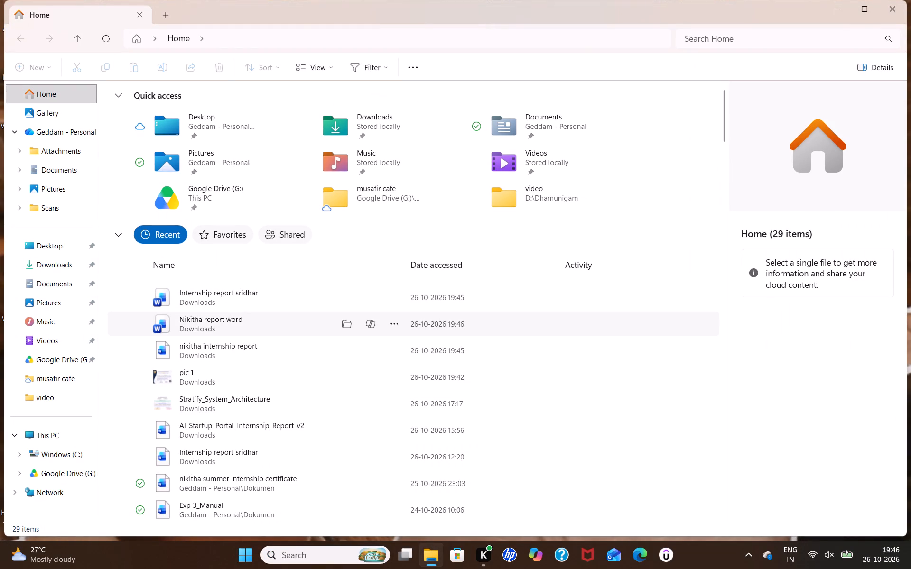
Open the recent document Nikitha report word, look through its opening pages up to the contents list, and close it.
double_click(224, 319)
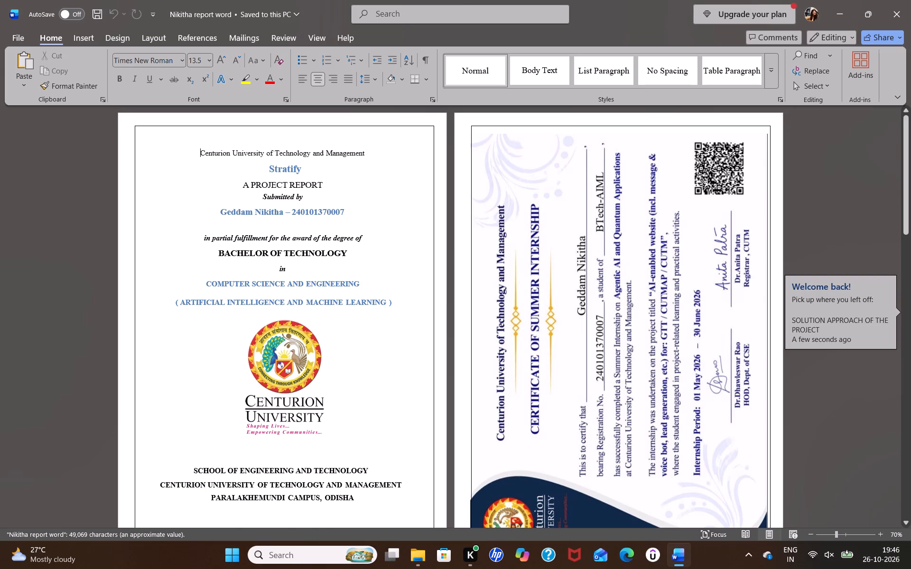
scroll(374, 379, "down", 19)
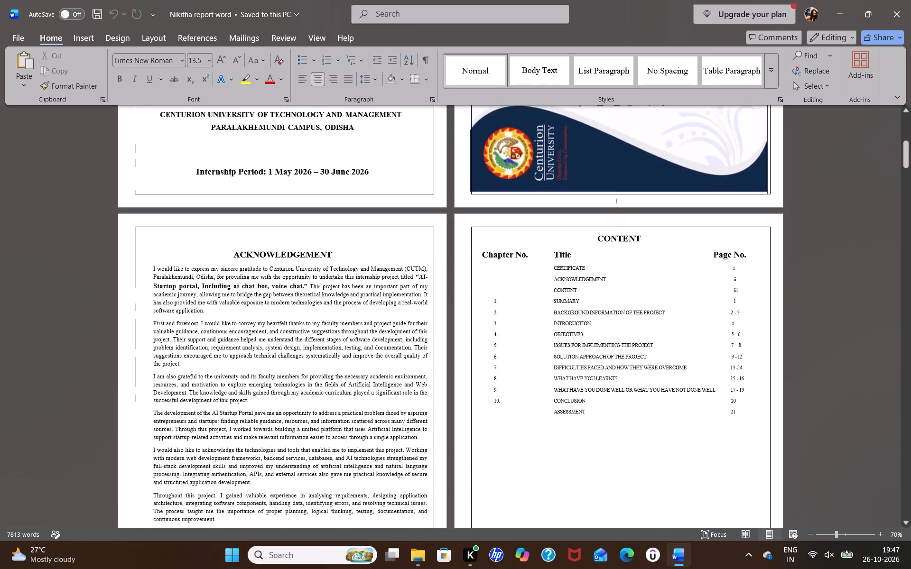
scroll(374, 379, "down", 17)
left_click(908, 6)
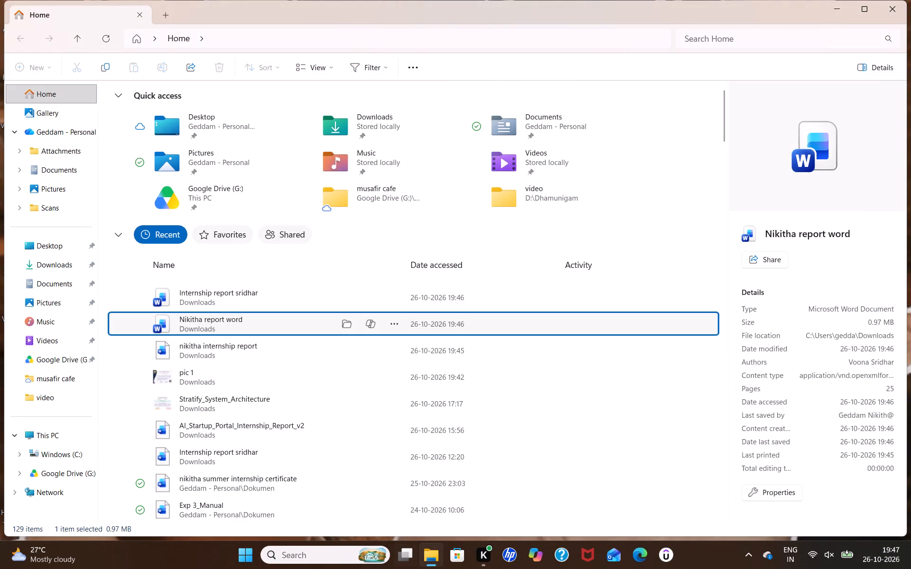
Find and launch Google Chrome.
left_click(299, 557)
key("c")
type("hr")
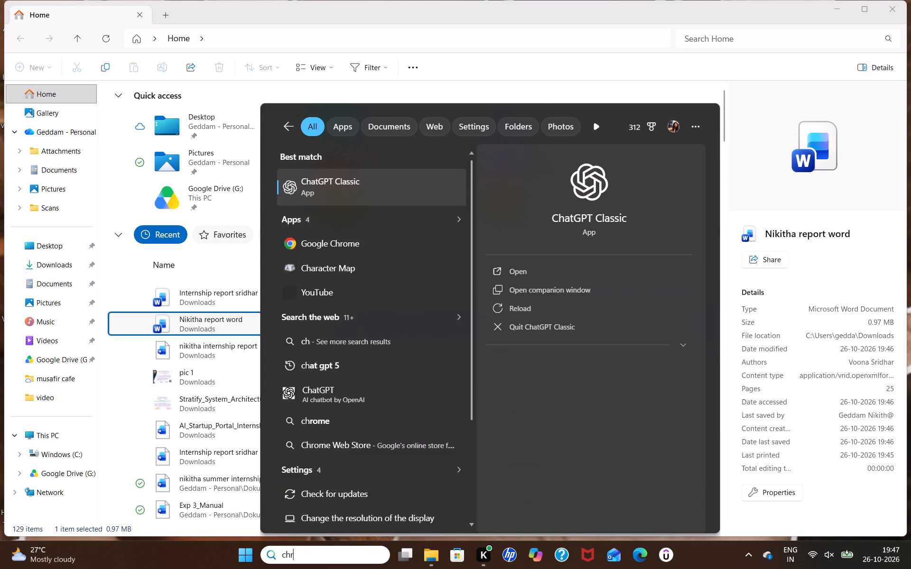
left_click(554, 257)
left_click(553, 269)
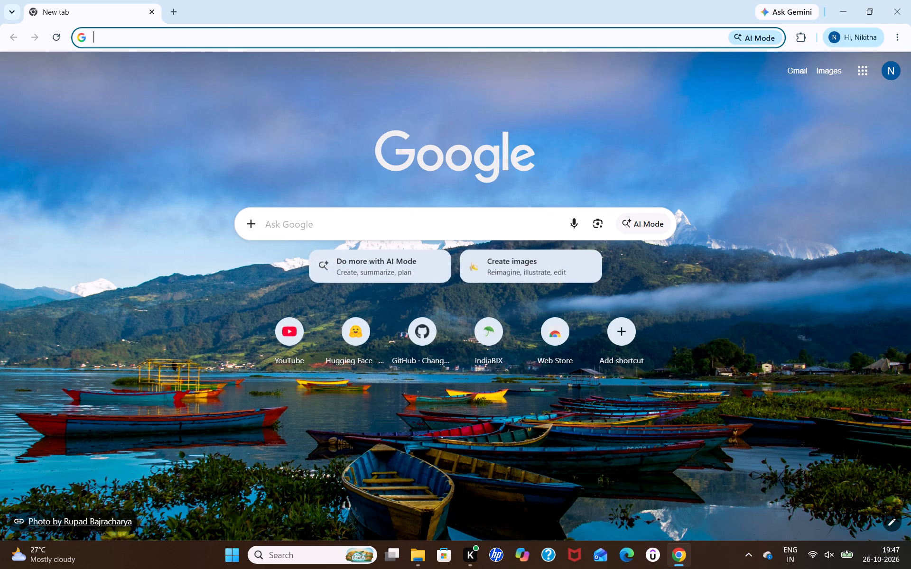
Search Google for "i love pdf word to pdf" and open iLovePDF's Word to PDF conversion page.
left_click(336, 221)
left_click(341, 282)
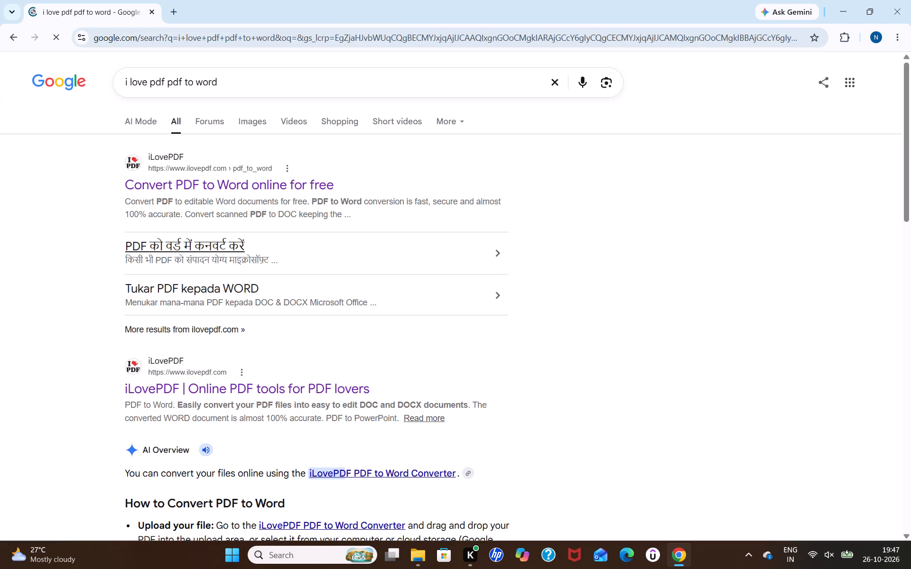
left_click(238, 73)
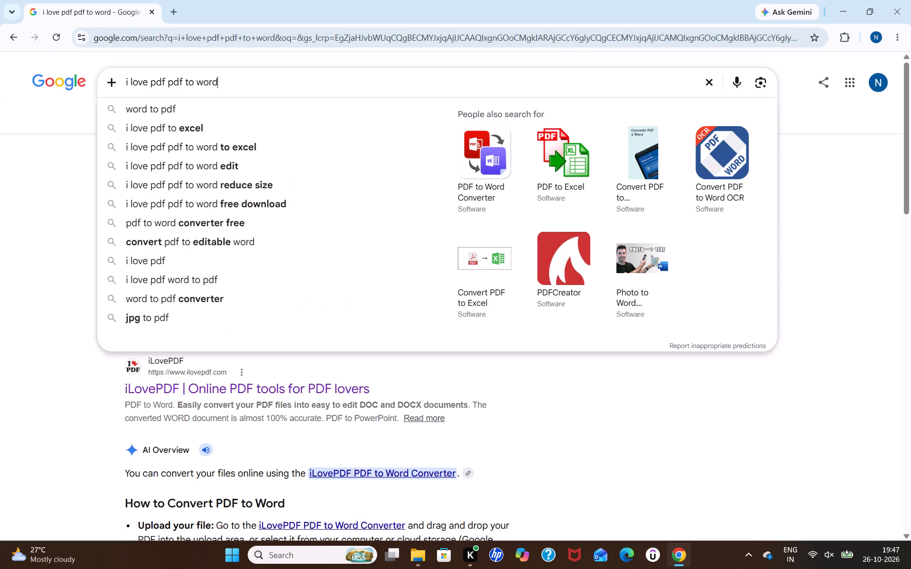
key("BackSpace")
key("BackSpace")
key("BackSpace")
key("BackSpace")
key("BackSpace")
key("BackSpace")
key("BackSpace")
key("BackSpace")
key("BackSpace")
key("BackSpace")
key("BackSpace")
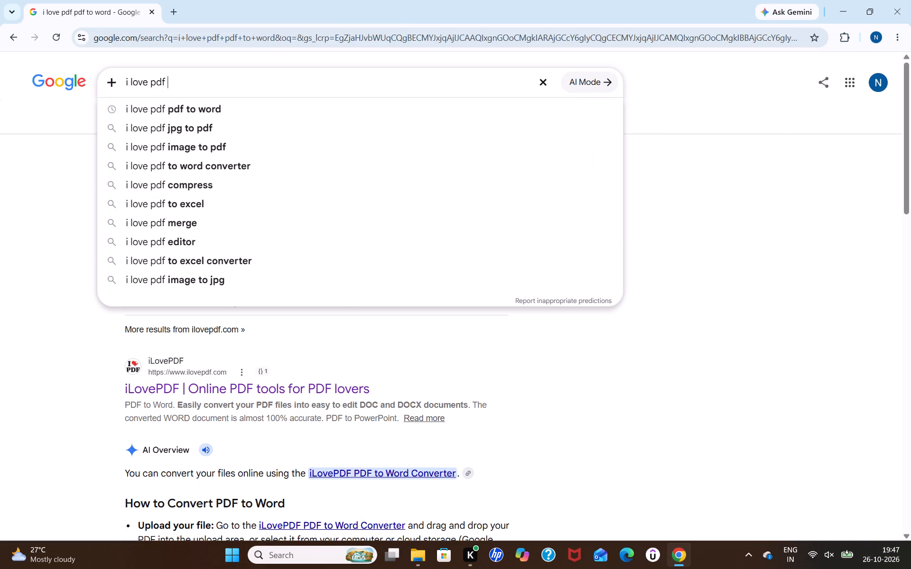
key("w")
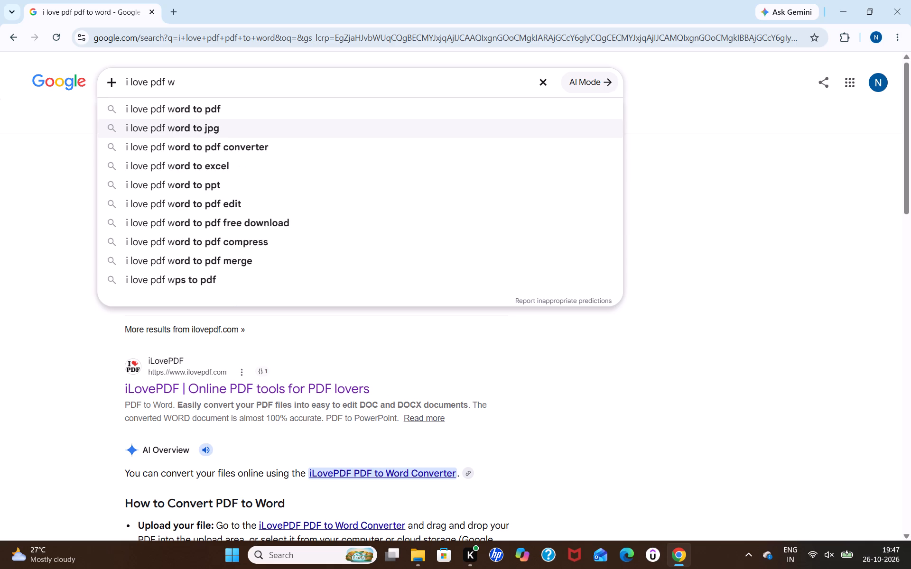
key("o")
left_click(227, 111)
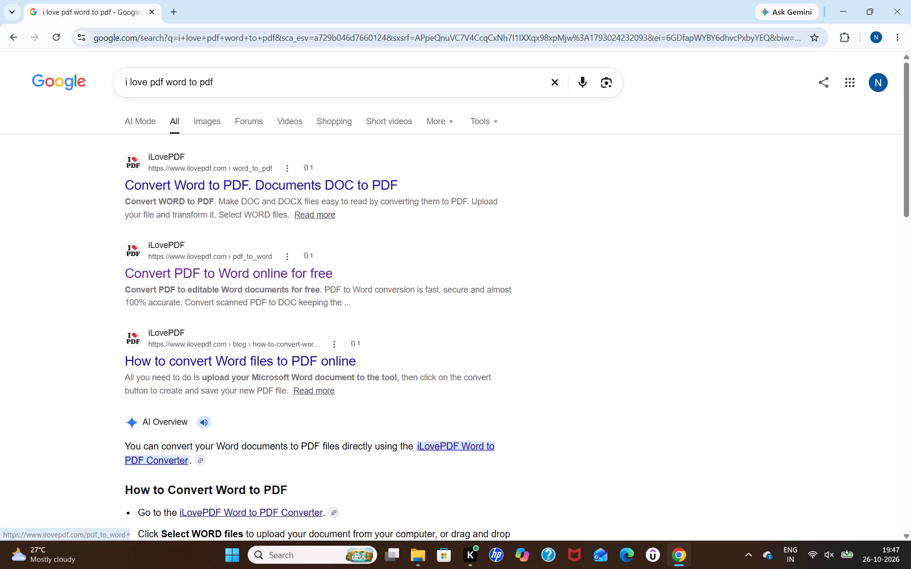
left_click(208, 188)
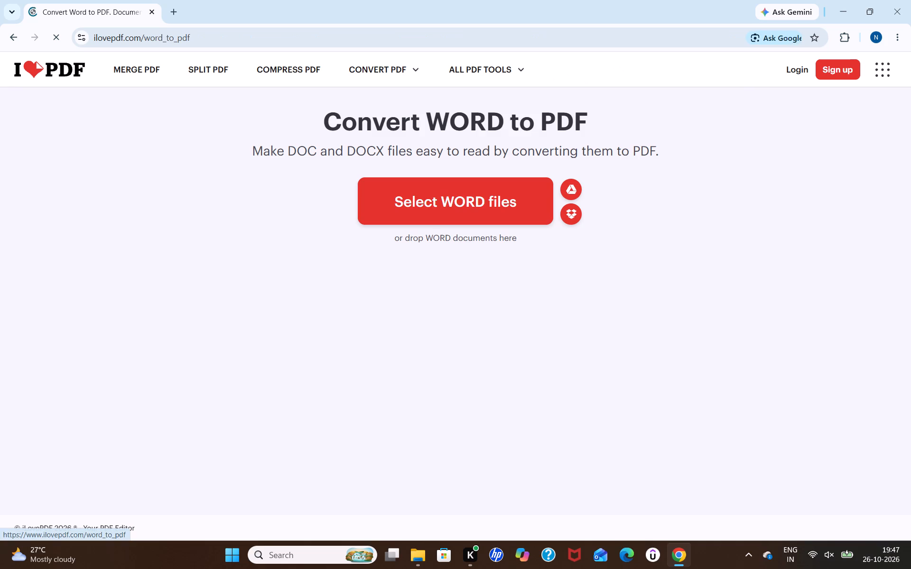
Upload the Word file Nikitha report word from Downloads, convert it to PDF and download the result.
left_click(393, 204)
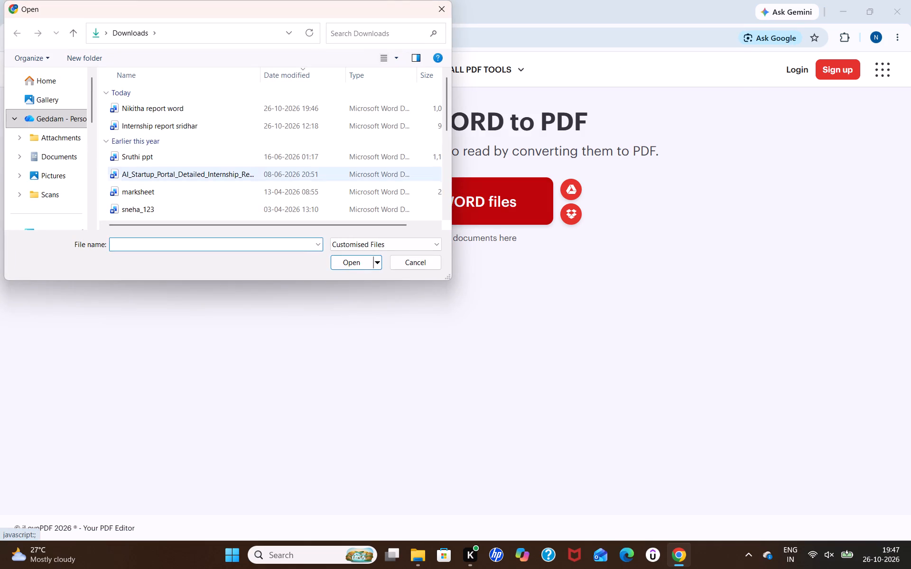
left_click(205, 102)
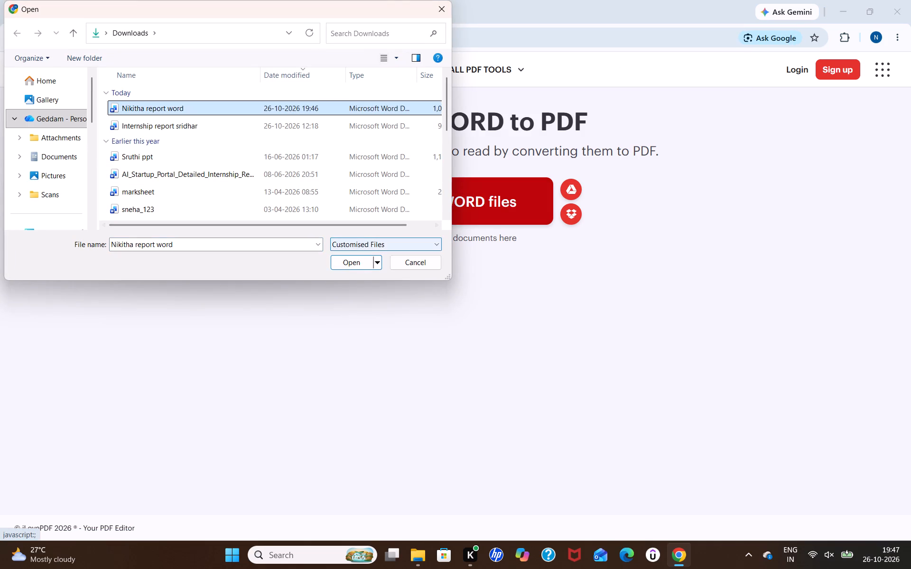
left_click(344, 261)
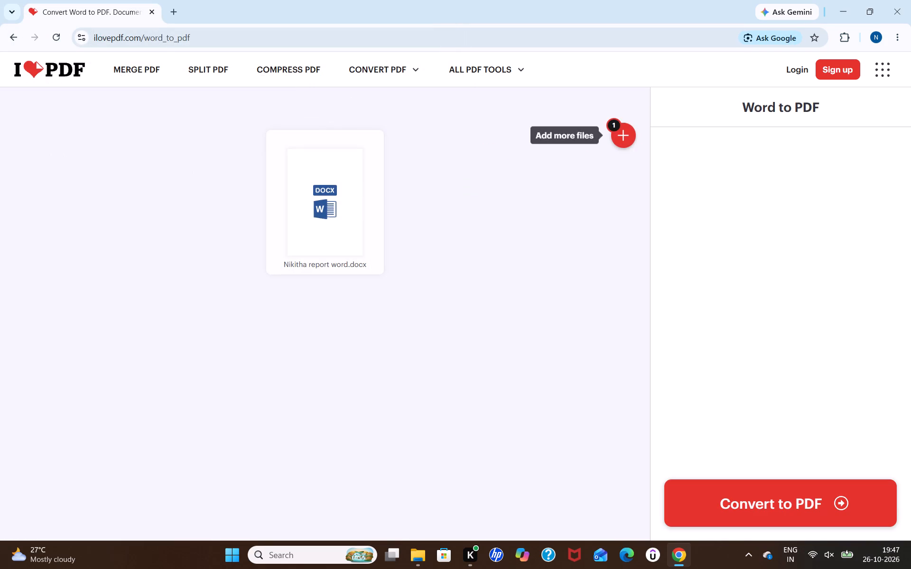
left_click(762, 502)
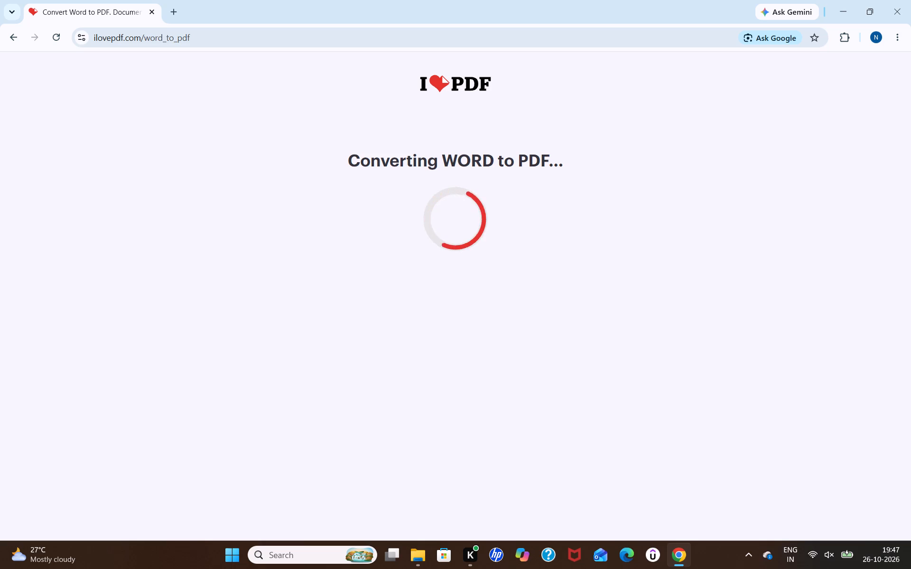
left_click(469, 162)
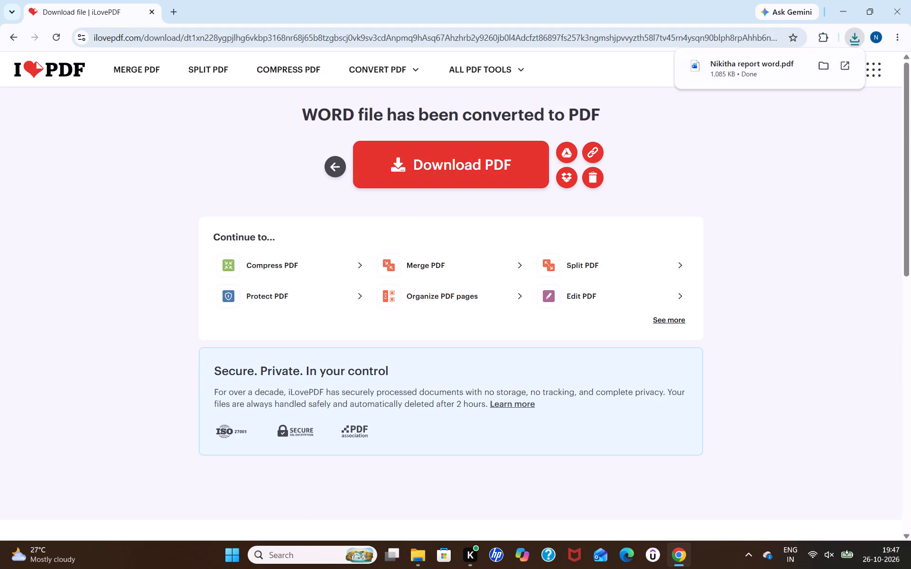
Open the downloaded PDF and review its pages from the cover through the Summary.
double_click(806, 71)
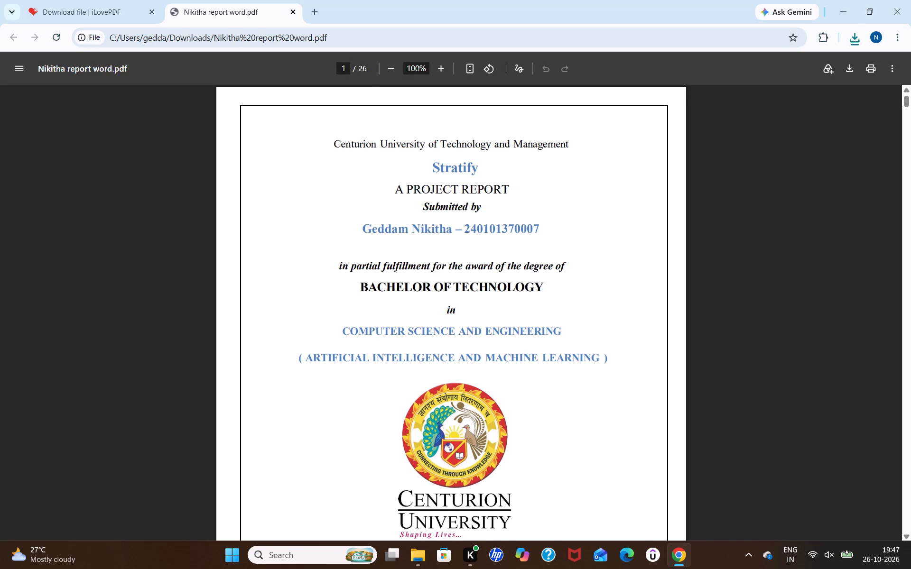
scroll(508, 260, "down", 12)
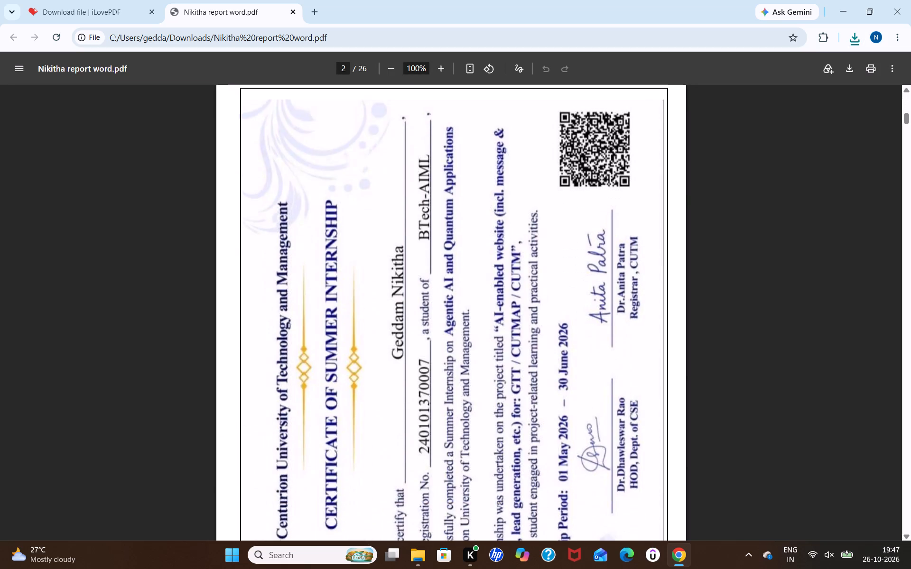
scroll(514, 250, "down", 15)
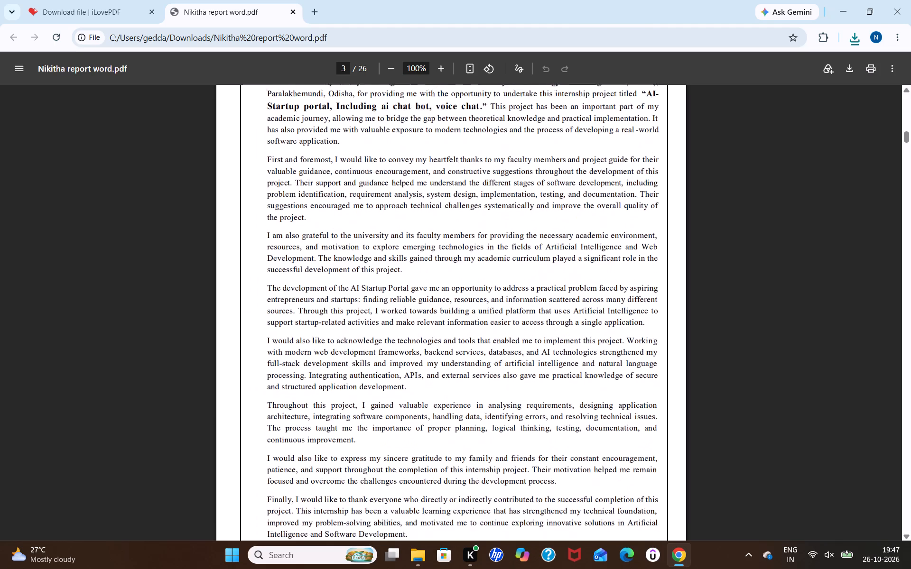
scroll(515, 248, "down", 16)
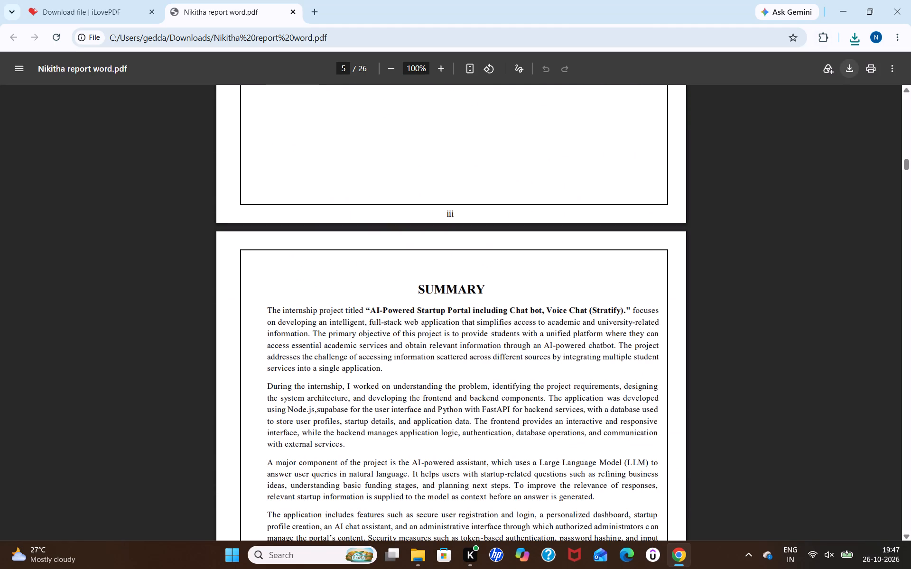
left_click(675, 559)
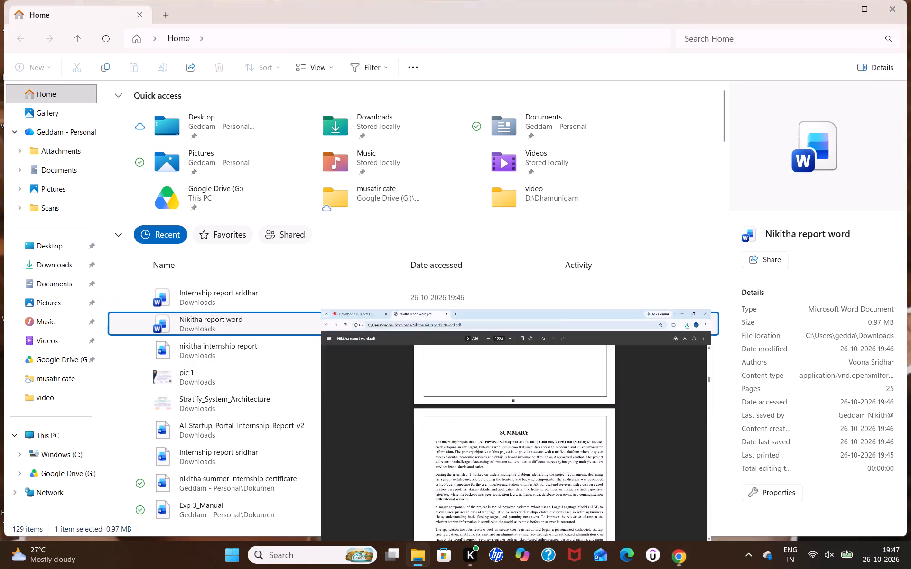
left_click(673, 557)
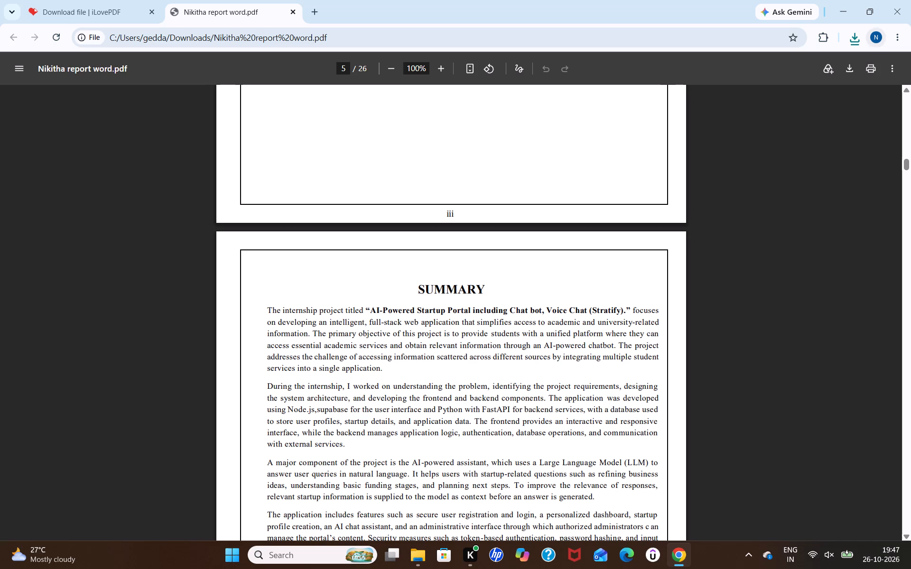
In File Explorer, open the converted Nikitha report word PDF from Downloads to check it, and close it.
left_click(420, 562)
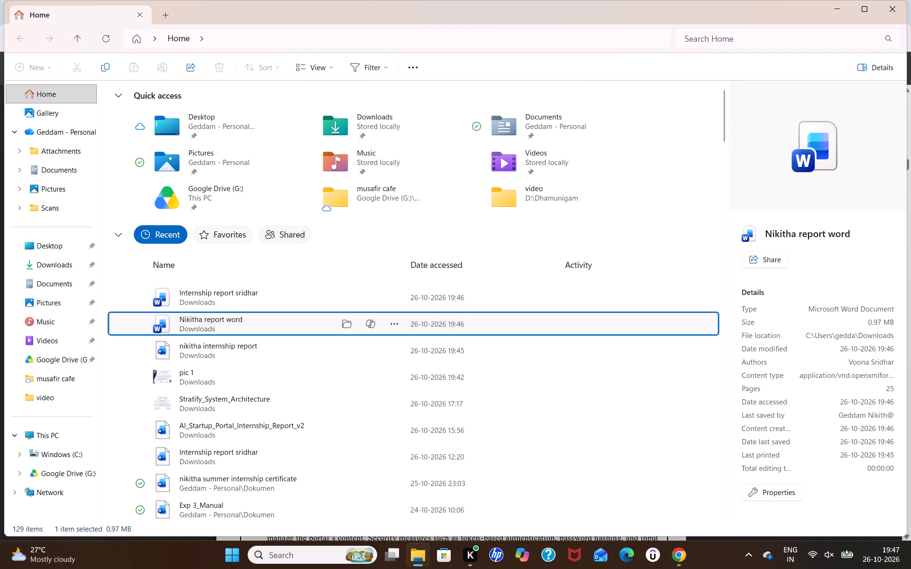
scroll(295, 329, "up", 5)
left_click(73, 261)
scroll(209, 265, "up", 2)
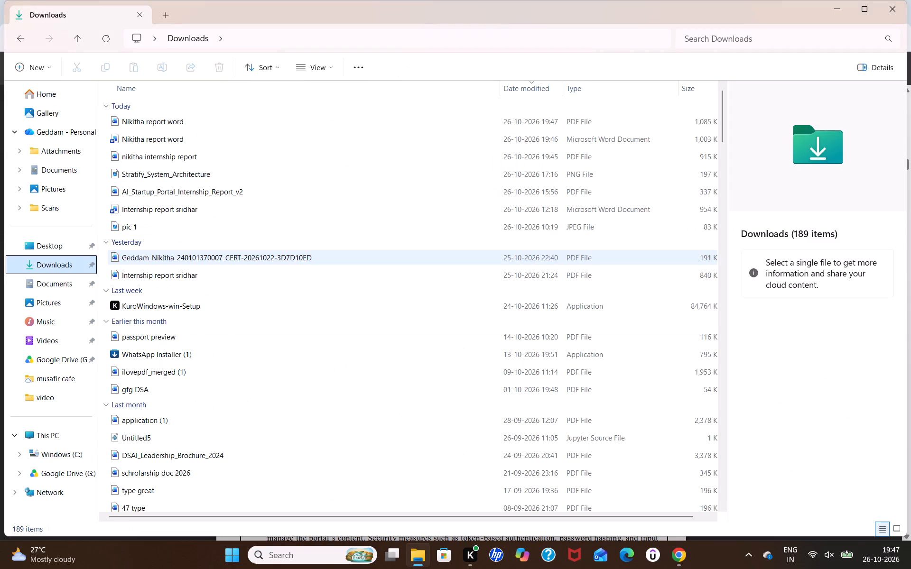
scroll(209, 265, "up", 8)
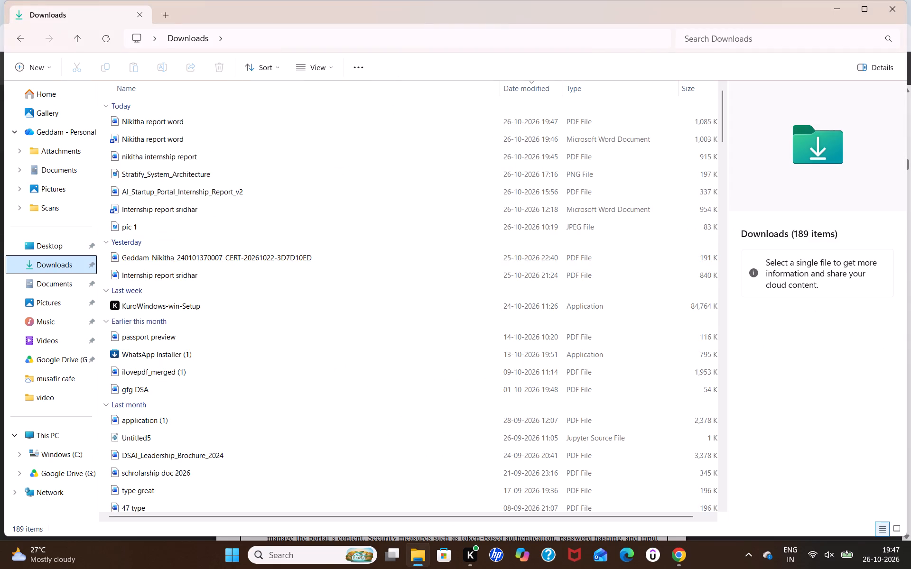
double_click(206, 123)
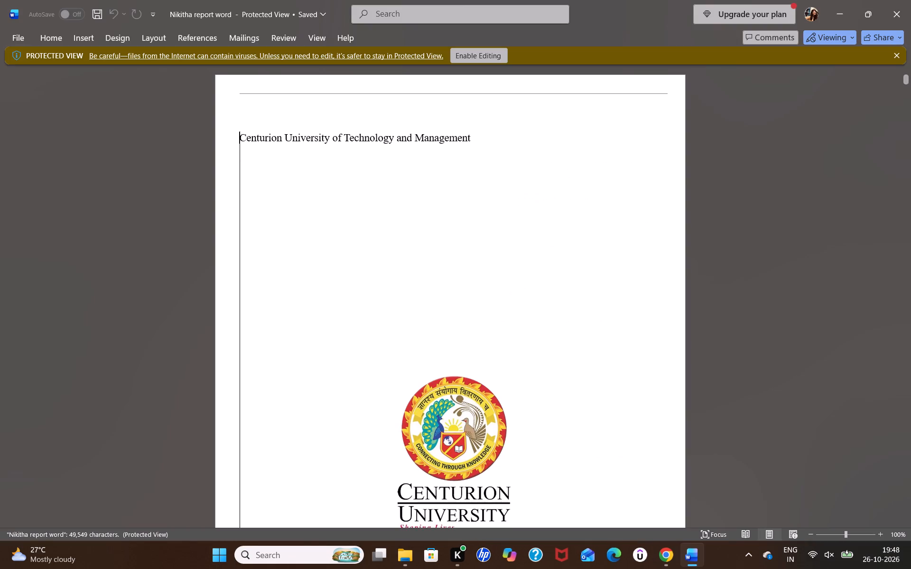
left_click(882, 2)
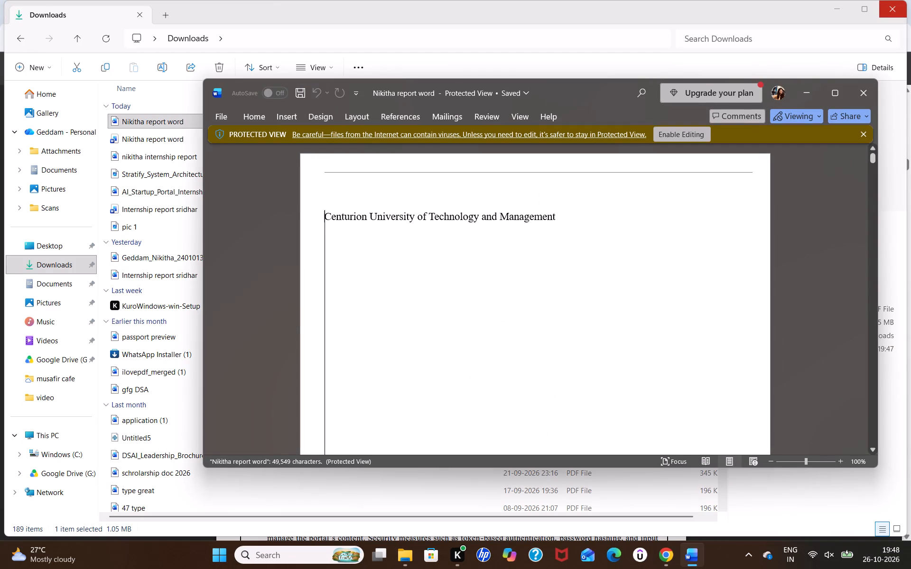
left_click(871, 97)
Delete the PDF file Nikitha report word from the Downloads folder.
right_click(269, 115)
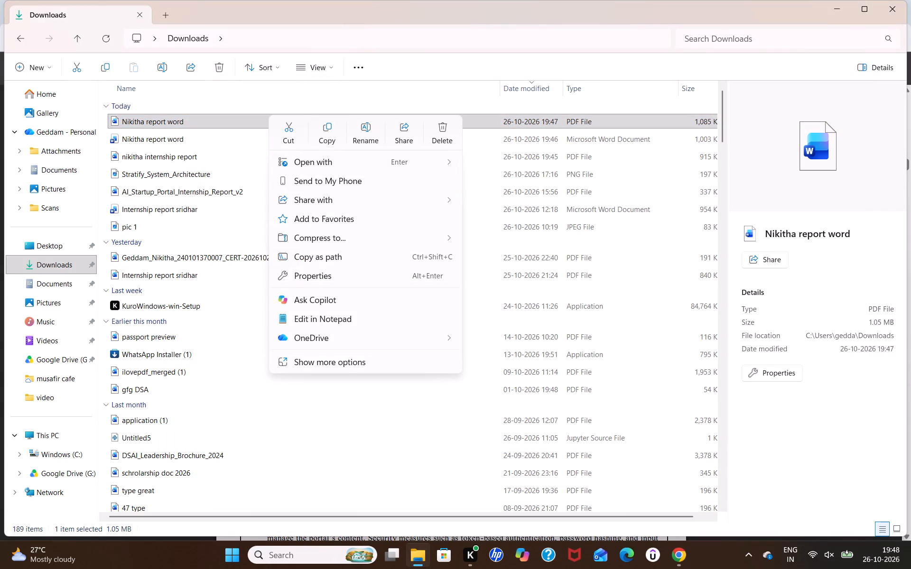
left_click(446, 138)
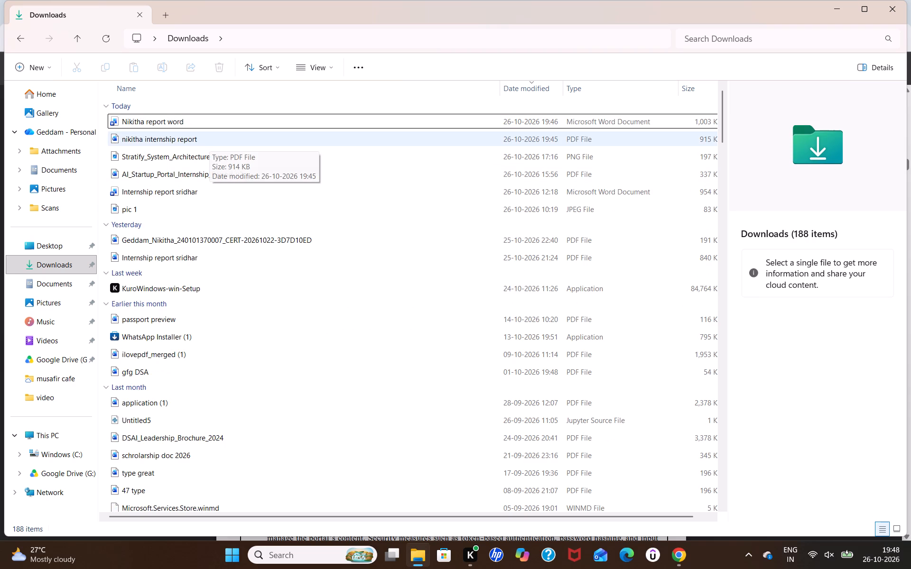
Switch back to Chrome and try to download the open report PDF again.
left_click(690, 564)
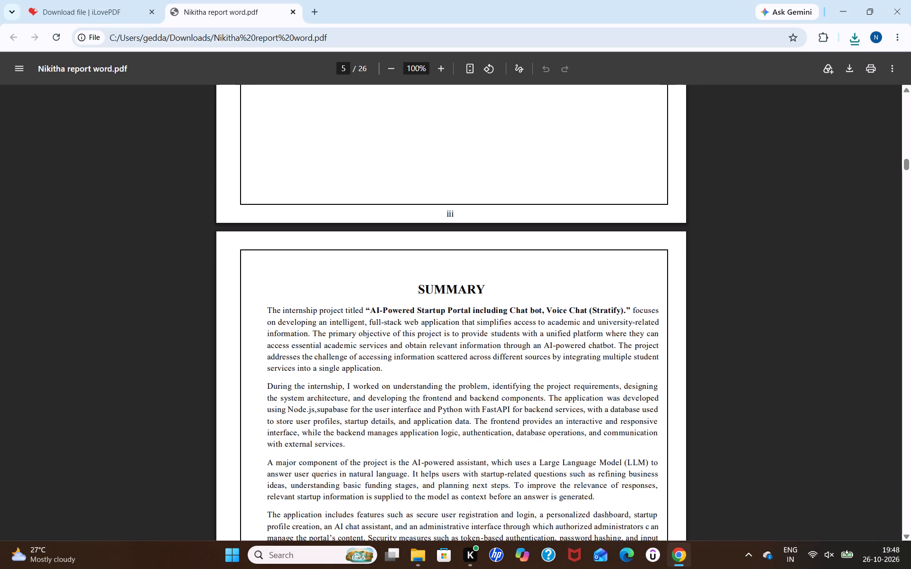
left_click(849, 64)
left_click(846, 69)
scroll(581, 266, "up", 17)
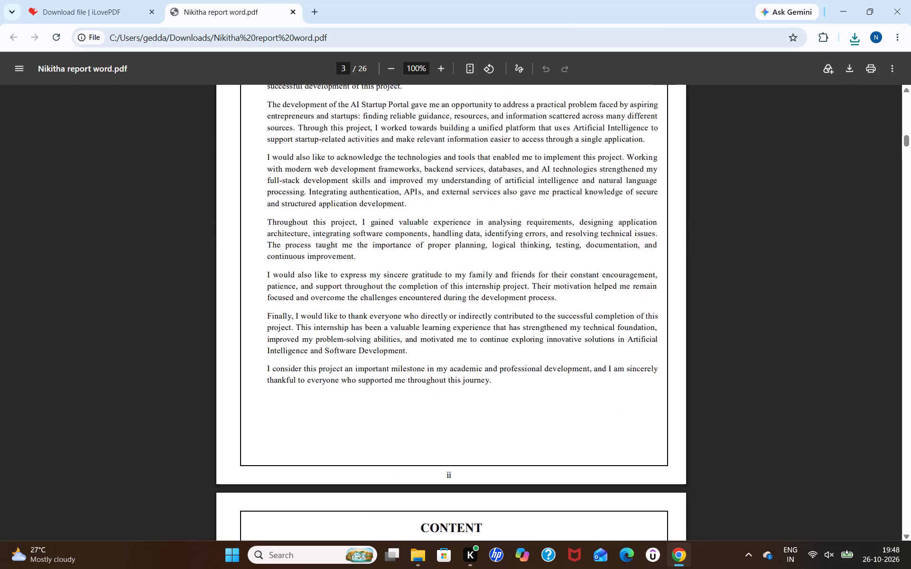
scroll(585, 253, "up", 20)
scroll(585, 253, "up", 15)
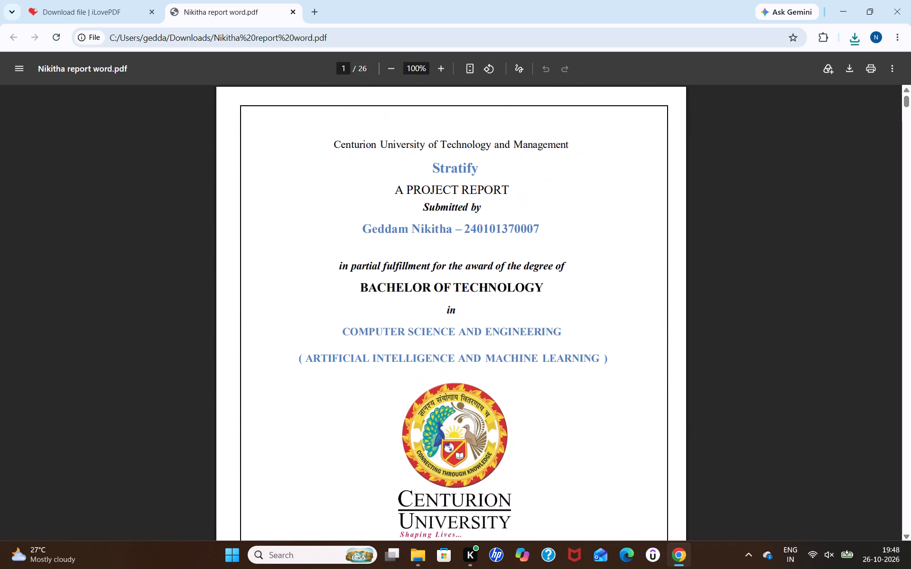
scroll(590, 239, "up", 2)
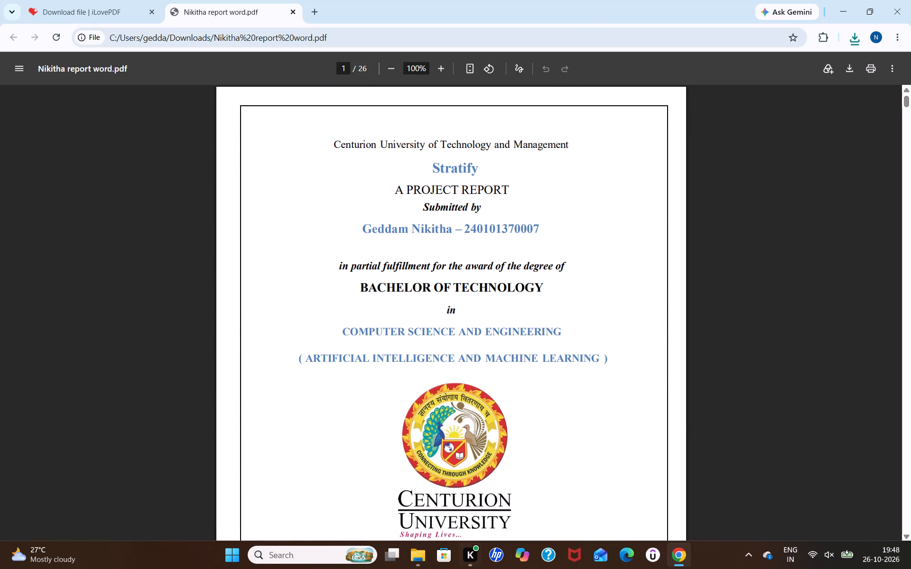
Switch to File Explorer and look through Downloads and the recent files in Home for the report PDF.
left_click(414, 548)
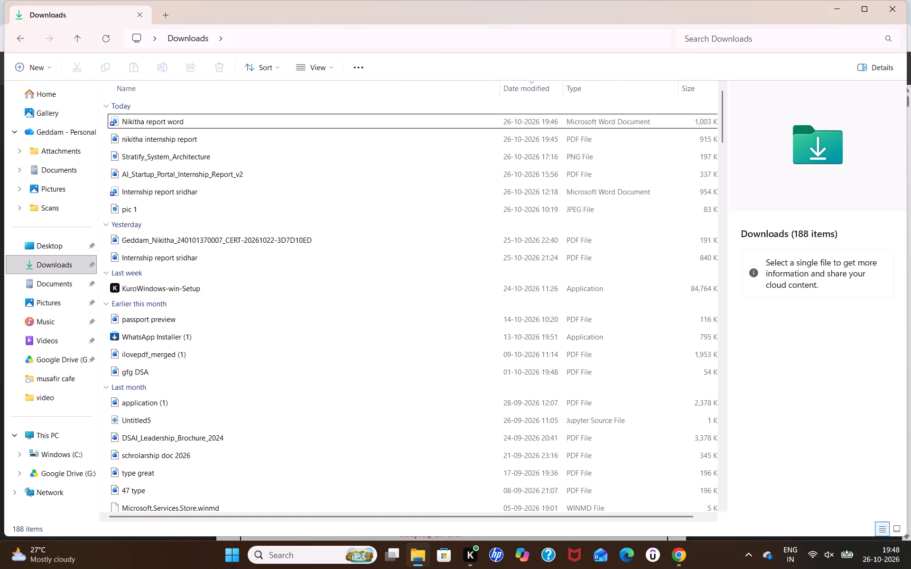
scroll(383, 214, "up", 7)
scroll(38, 251, "up", 6)
left_click(58, 98)
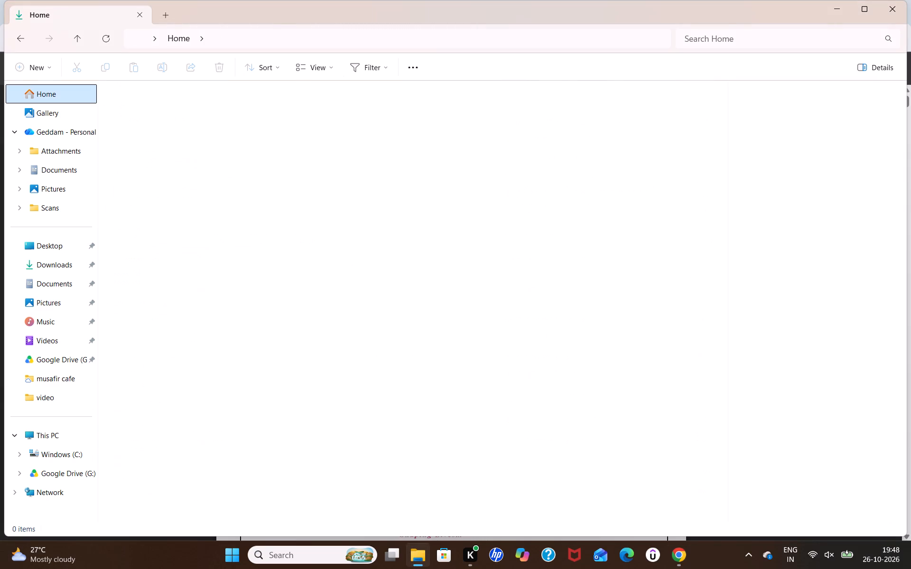
scroll(272, 420, "up", 18)
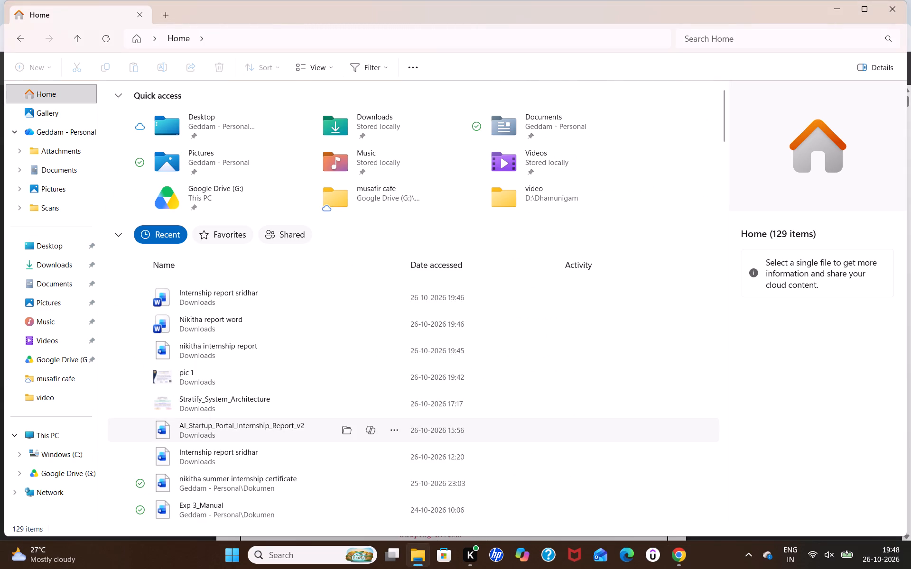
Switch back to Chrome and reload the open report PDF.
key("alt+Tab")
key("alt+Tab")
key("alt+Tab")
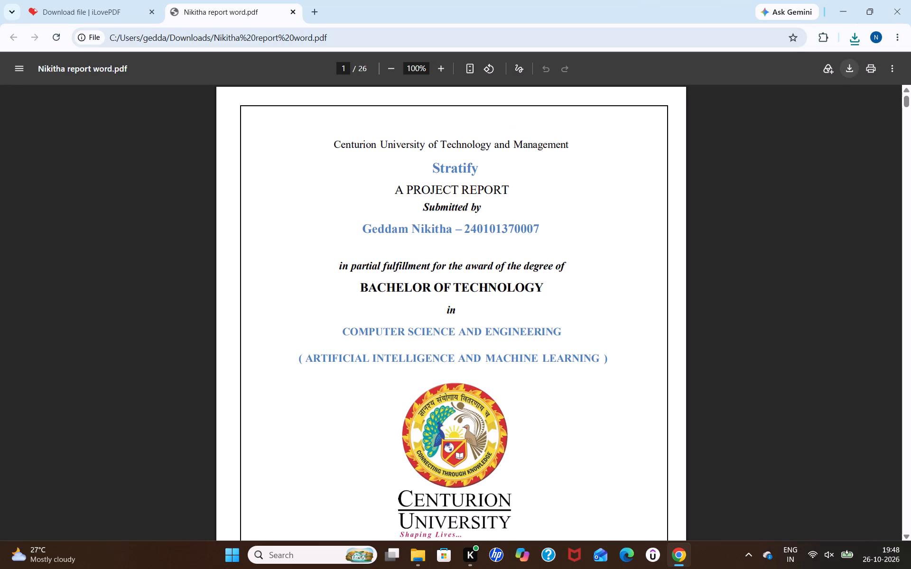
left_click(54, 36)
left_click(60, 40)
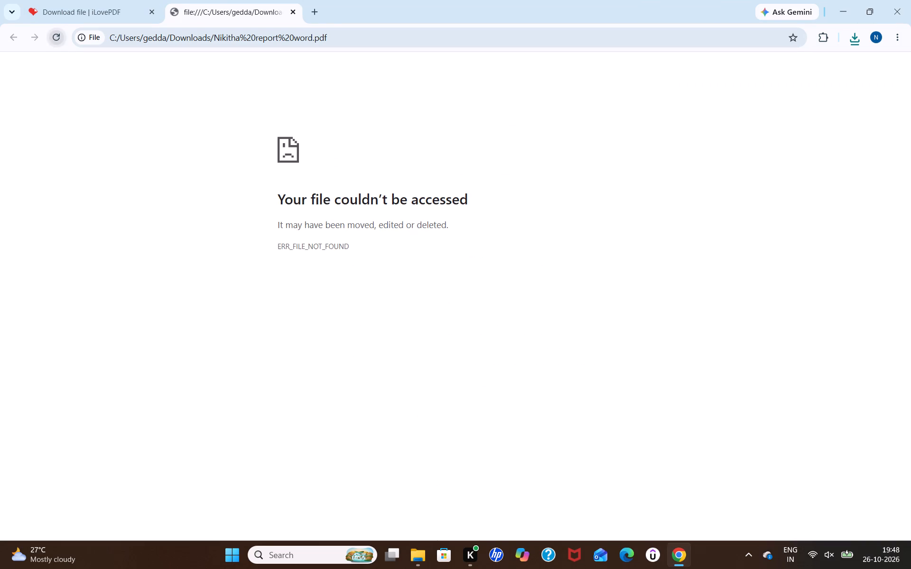
Open the full download history and remove the deleted Nikitha report word.pdf entry from it.
left_click(73, 8)
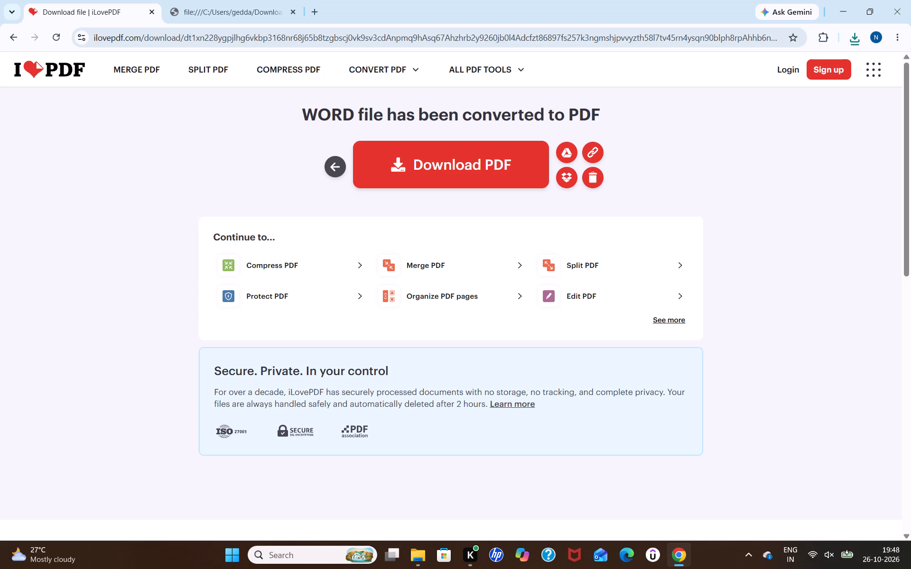
left_click(856, 42)
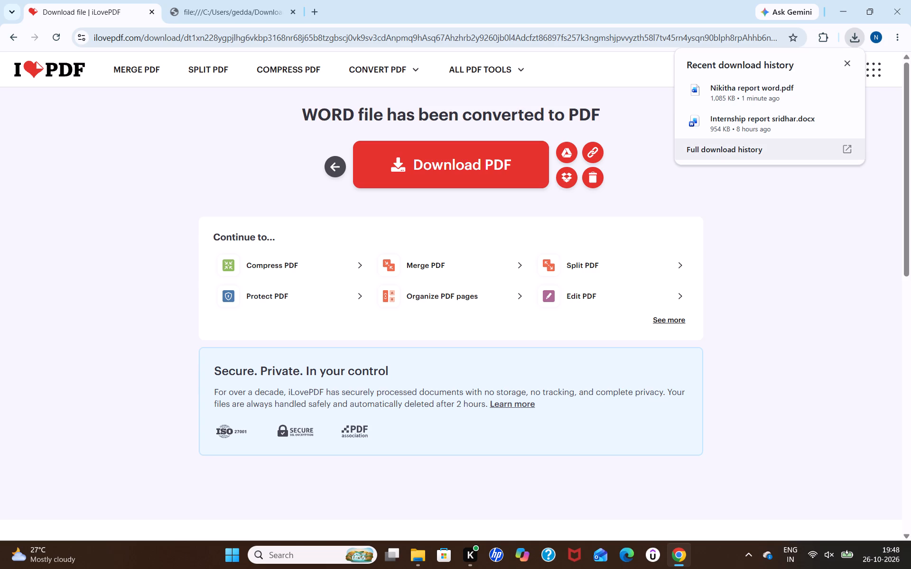
left_click(743, 152)
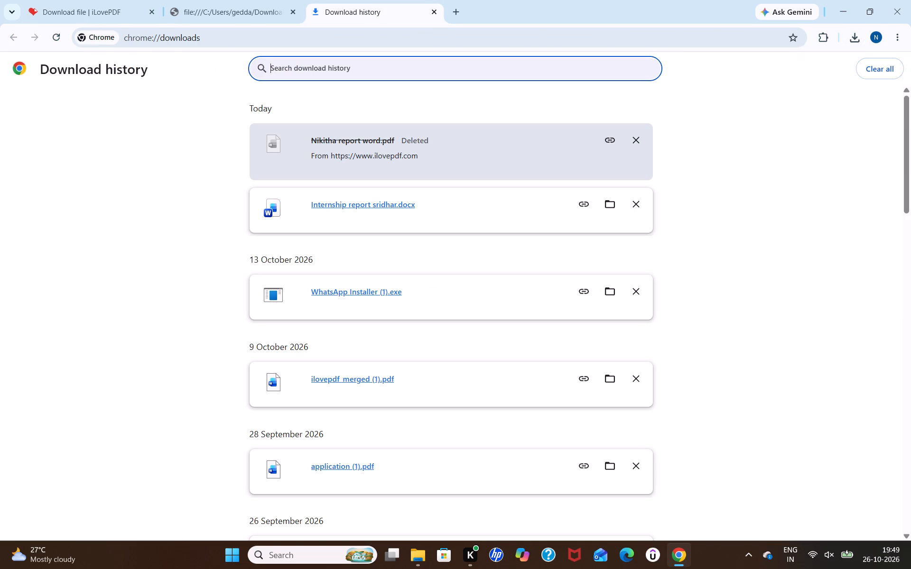
left_click(636, 139)
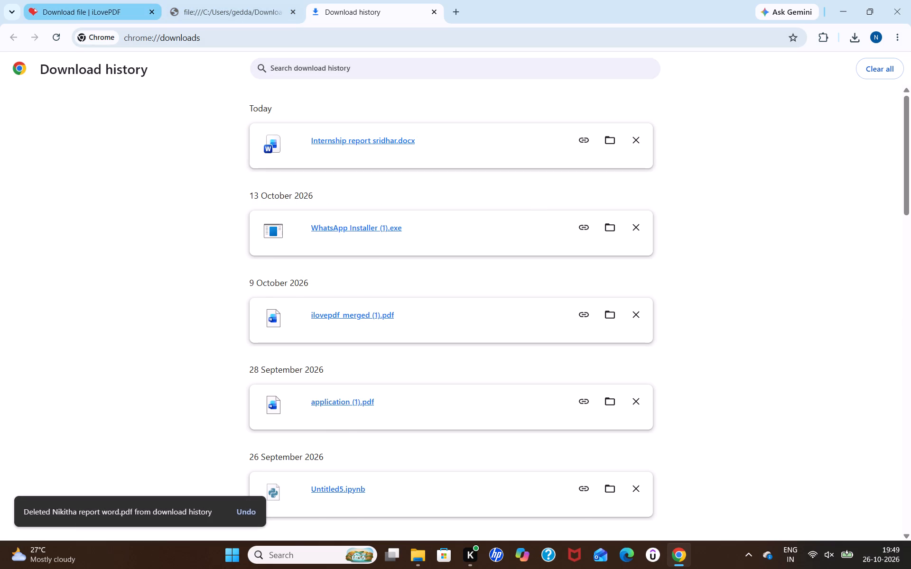
Download the converted PDF again from the iLovePDF result page and open the downloaded file.
left_click(104, 3)
left_click(517, 169)
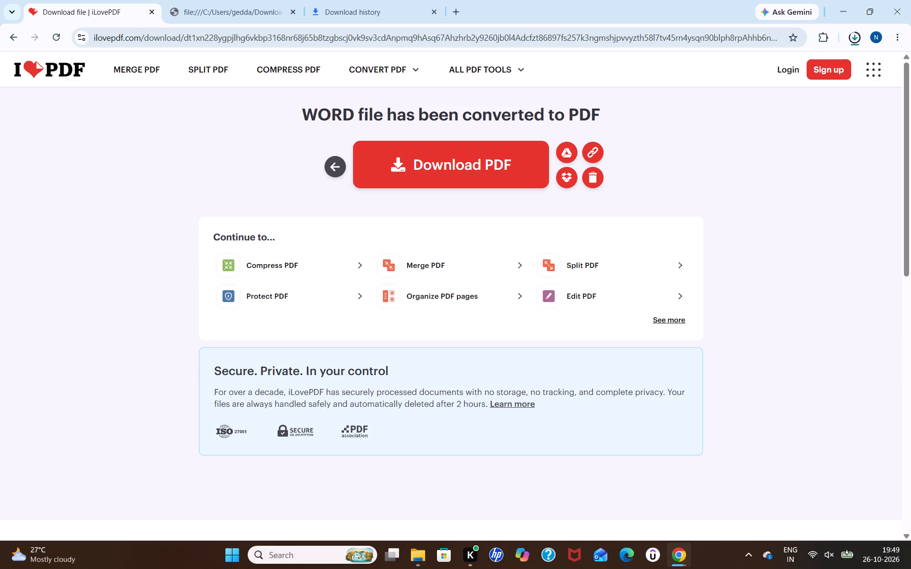
left_click(776, 73)
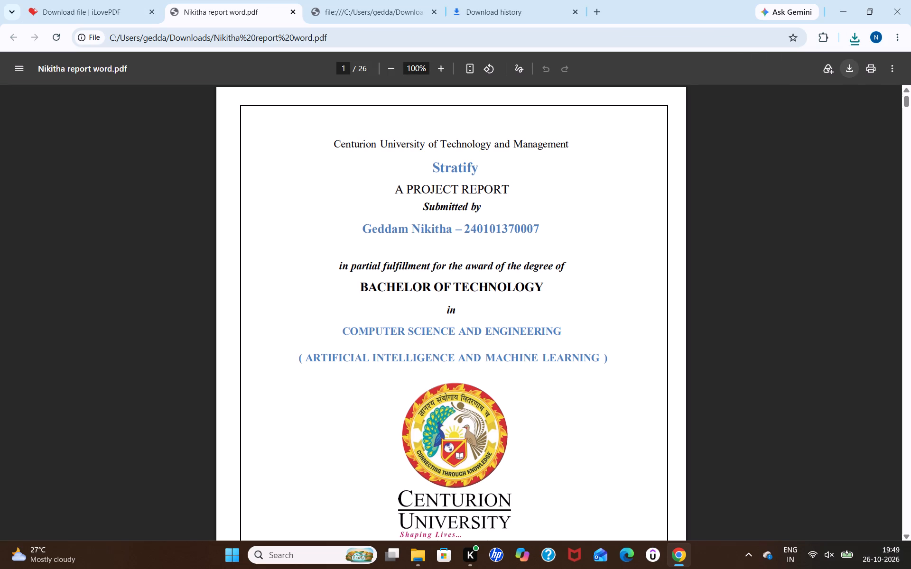
left_click(852, 67)
Close the Download history page and the page of the inaccessible PDF file.
left_click(577, 10)
left_click(437, 10)
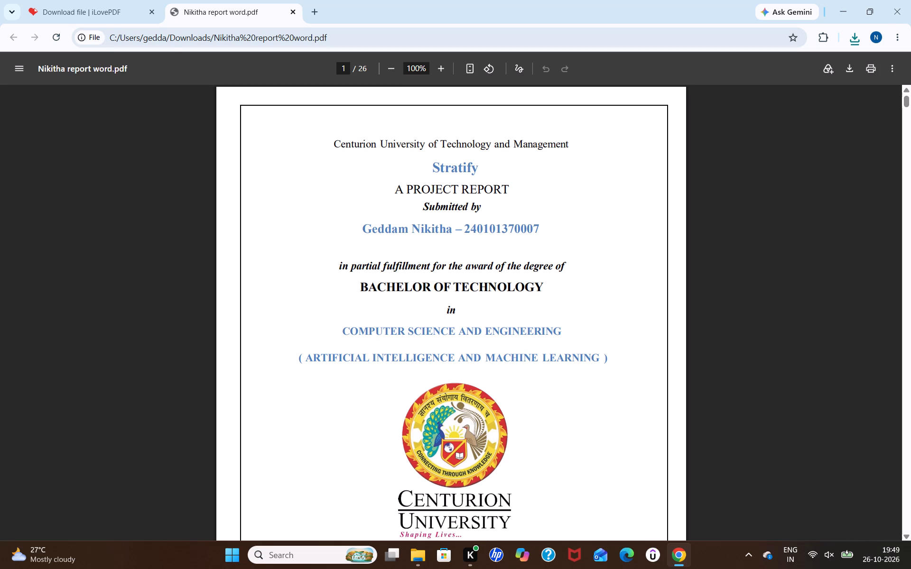
Switch to File Explorer and go to the Downloads folder.
left_click(415, 553)
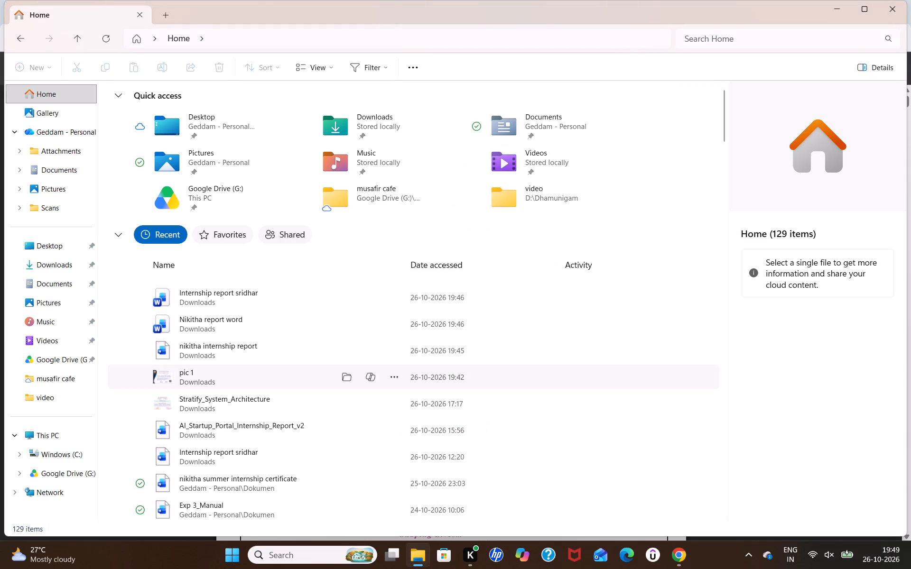
scroll(283, 367, "up", 13)
left_click(55, 268)
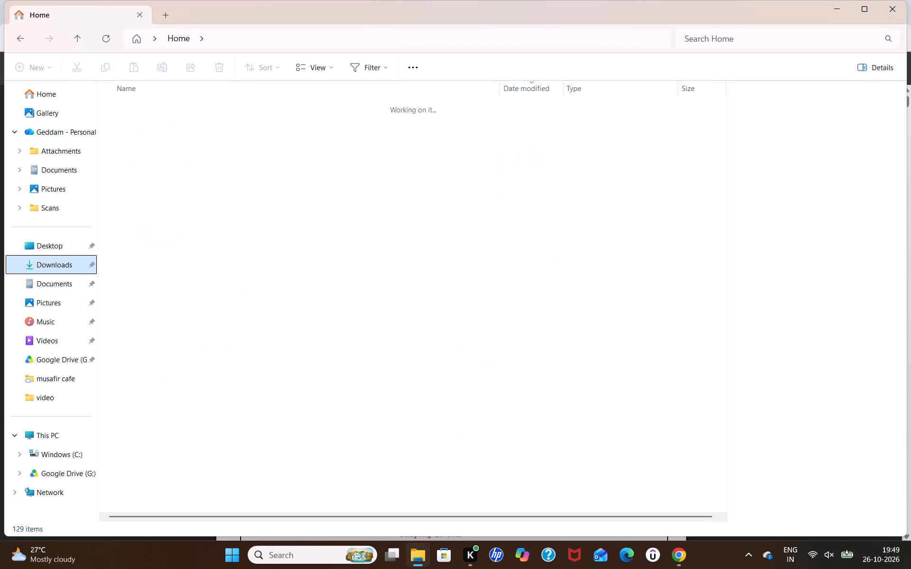
scroll(231, 267, "up", 5)
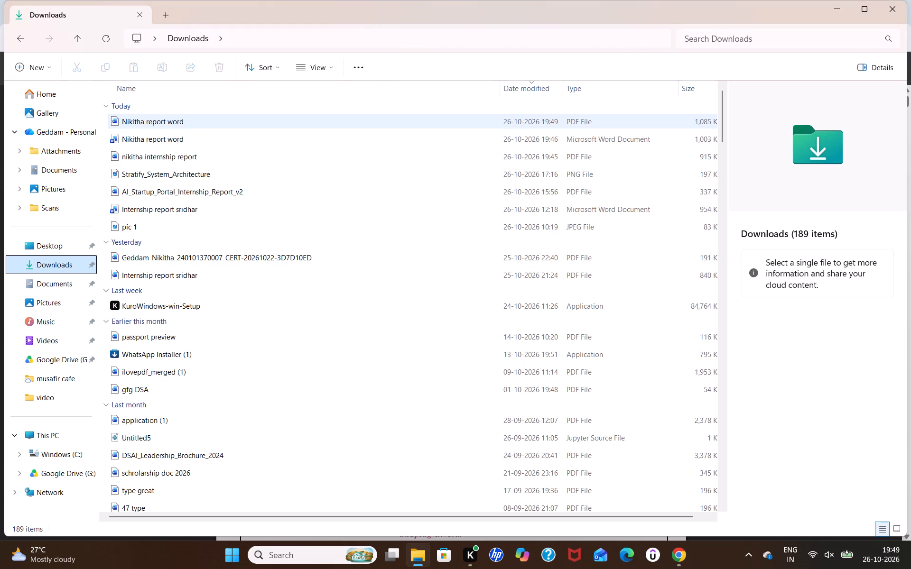
Open the newly downloaded Nikitha report word PDF from Downloads to check it, and close its Word window.
right_click(210, 127)
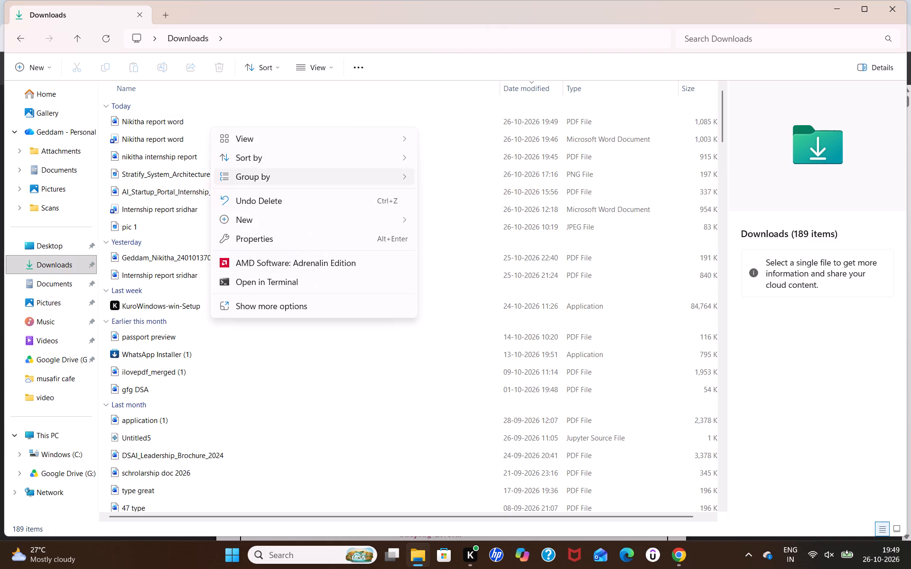
left_click_drag(260, 367, 258, 359)
left_click(197, 119)
left_click(196, 119)
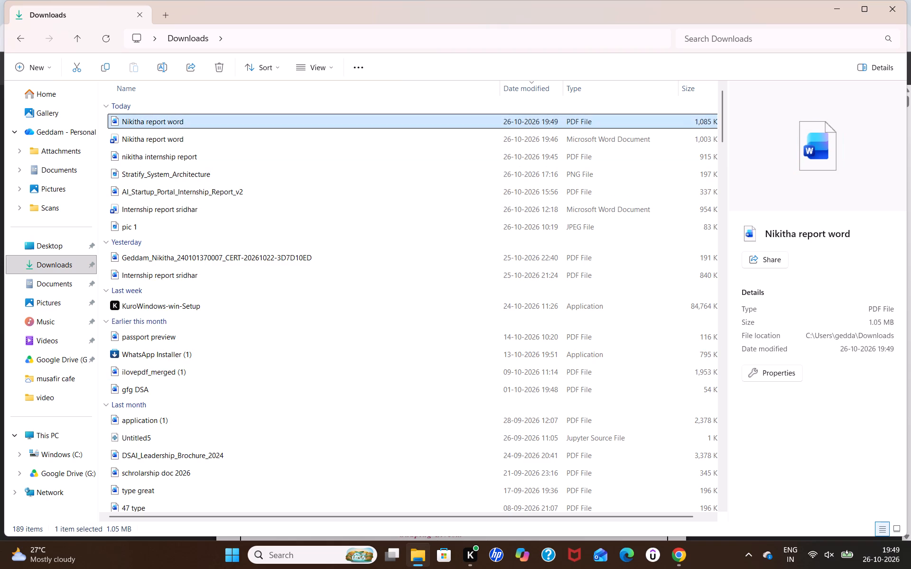
left_click(196, 119)
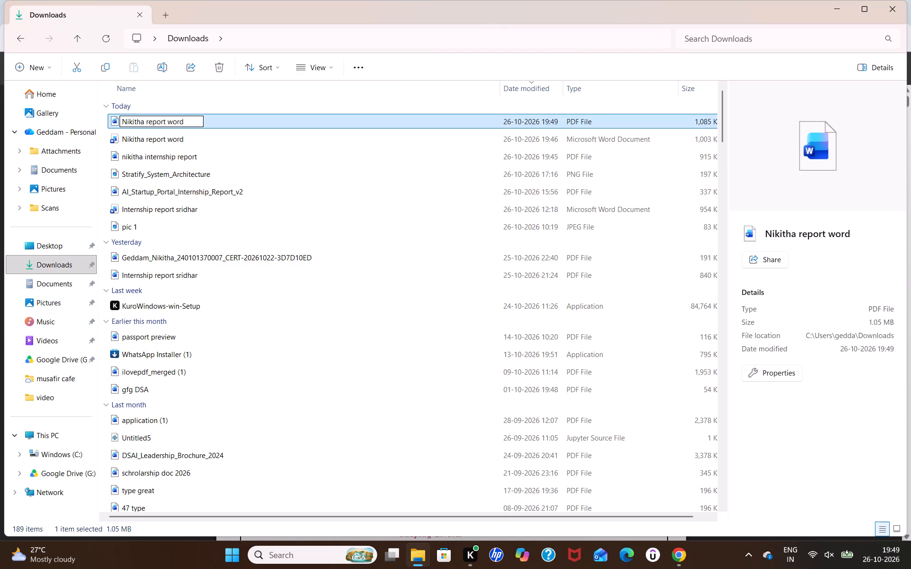
left_click(237, 153)
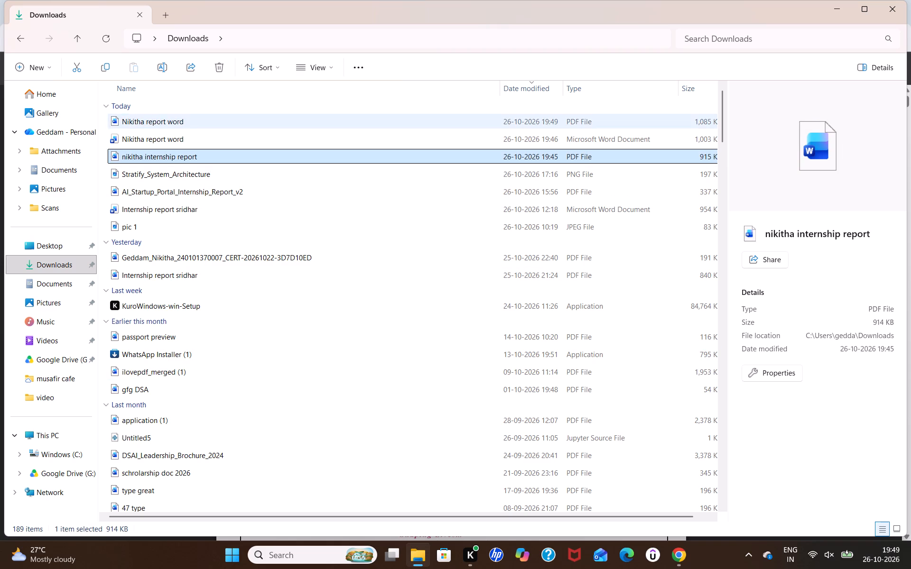
left_click(223, 124)
left_click(223, 124)
left_click(223, 124)
double_click(220, 120)
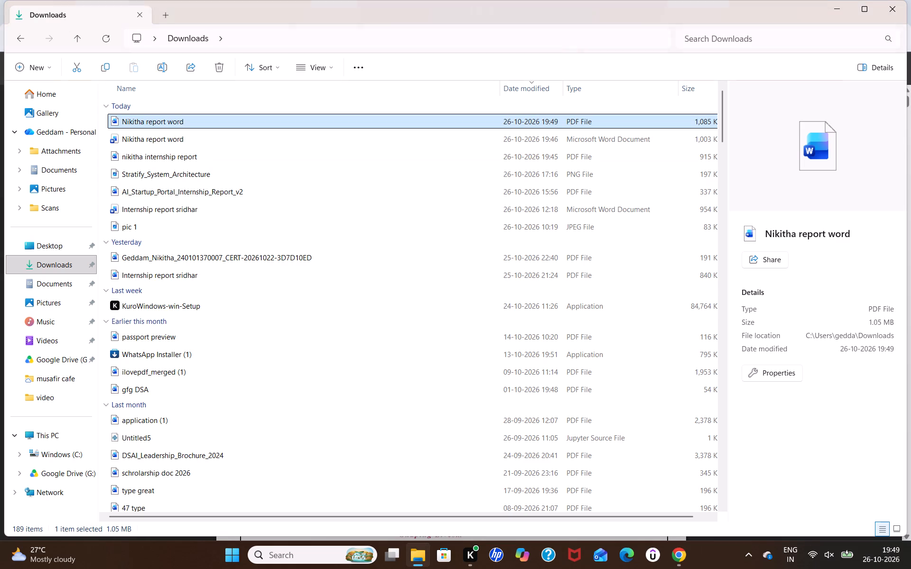
left_click(204, 113)
double_click(195, 115)
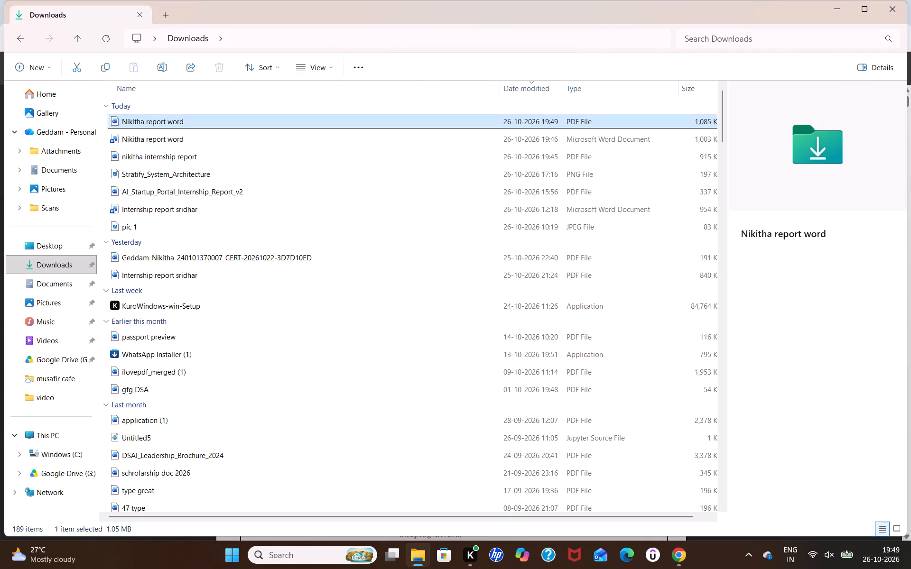
right_click(195, 115)
left_click(195, 115)
left_click(195, 115)
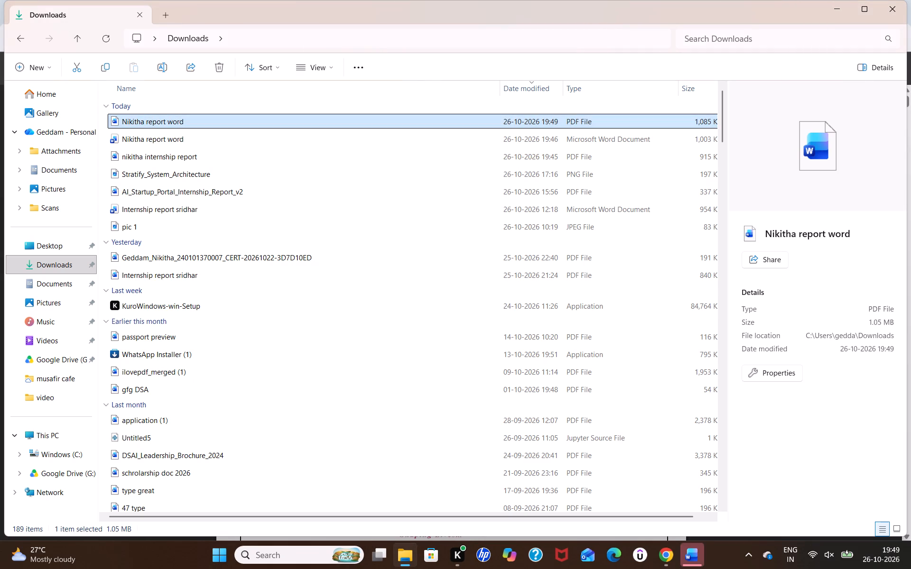
double_click(195, 115)
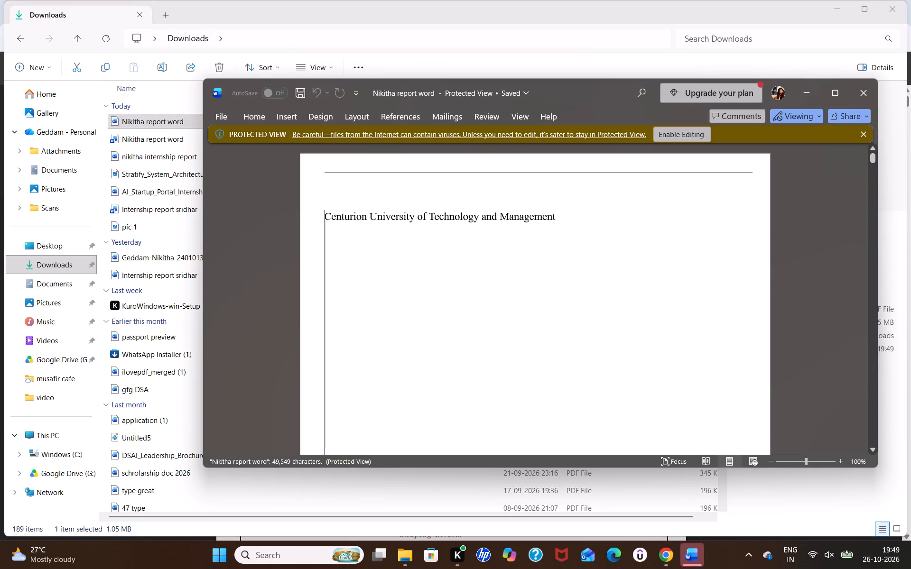
left_click(862, 94)
Bring up the Share with options for the Nikitha report word PDF in Downloads.
left_click(295, 115)
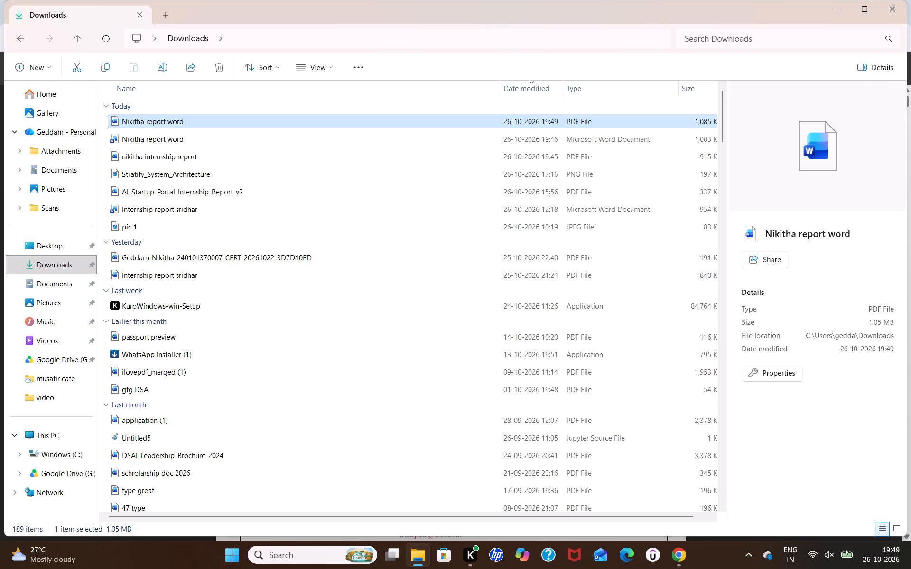
right_click(413, 133)
left_click(333, 118)
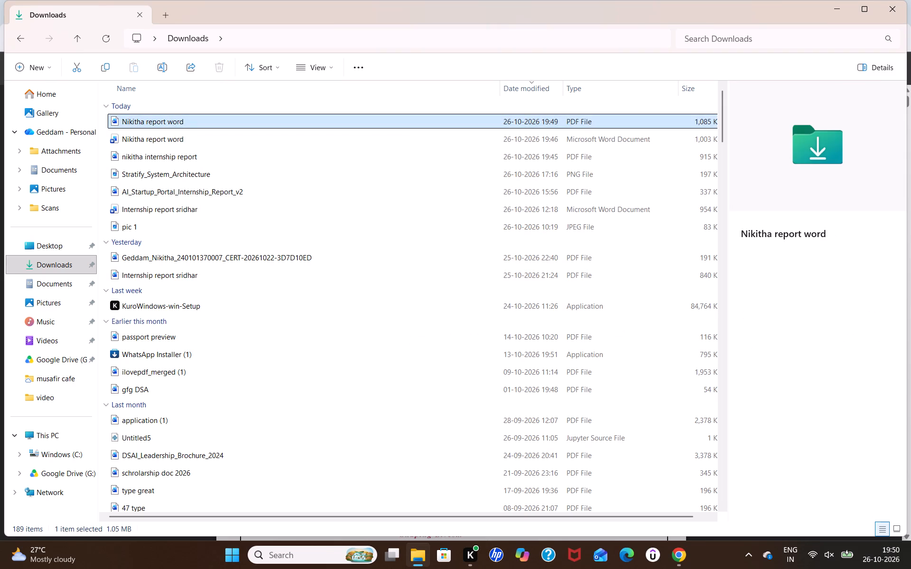
right_click(332, 118)
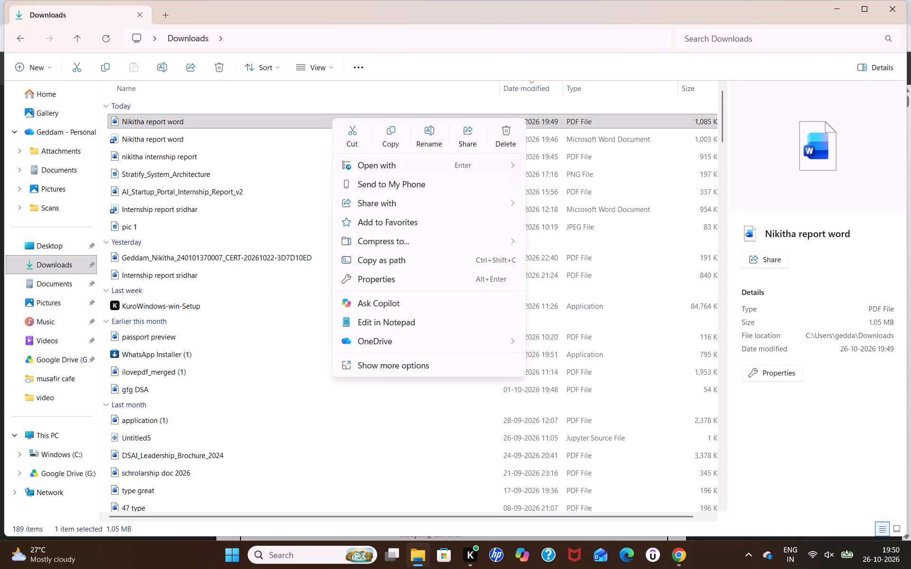
left_click(392, 202)
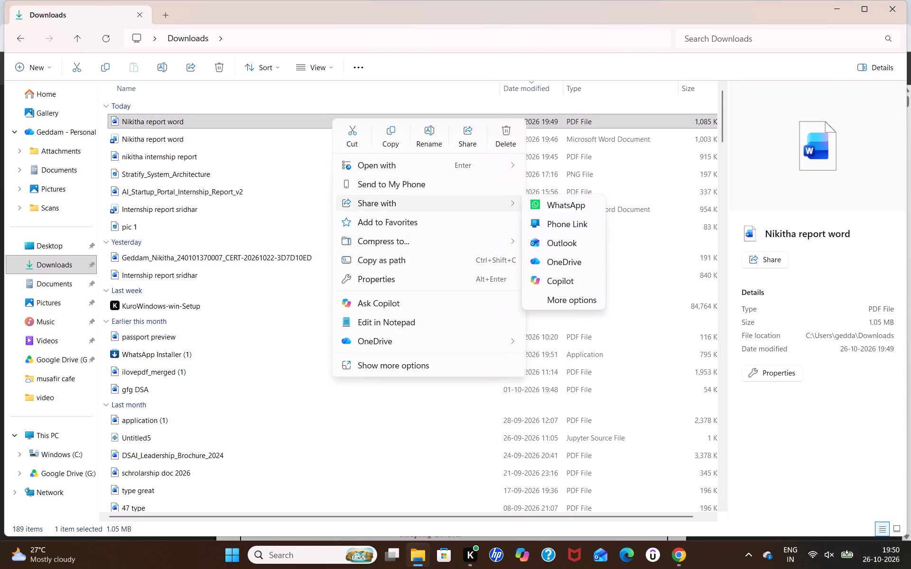
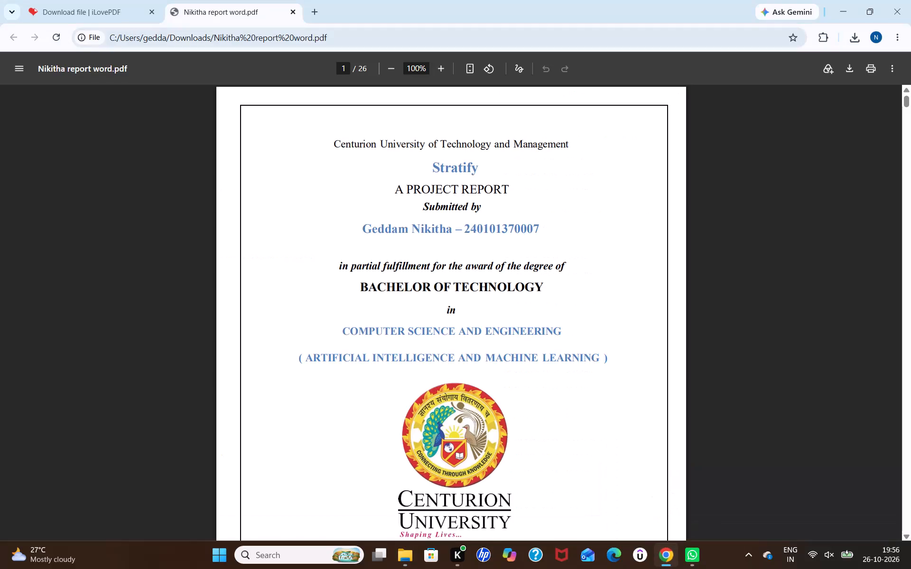
Review the first pages of the converted report PDF, checking the cover page, internship certificate, acknowledgement and content pages.
scroll(556, 374, "down", 6)
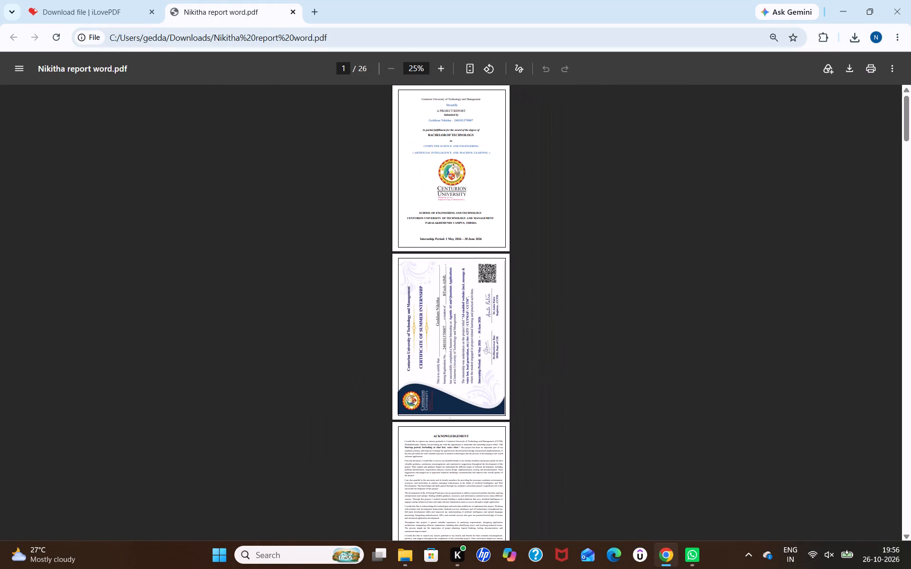
scroll(392, 394, "down", 1)
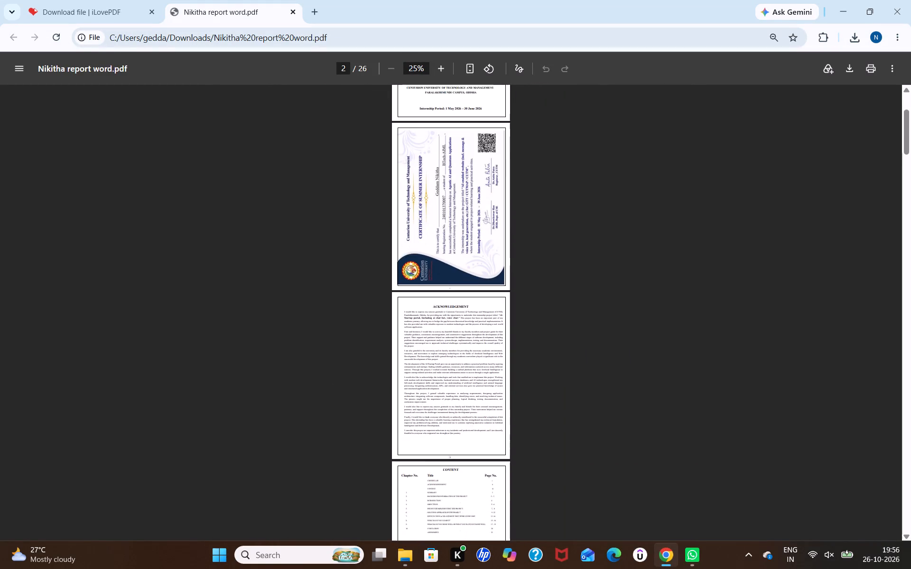
scroll(392, 394, "down", 2)
scroll(392, 394, "left", 1)
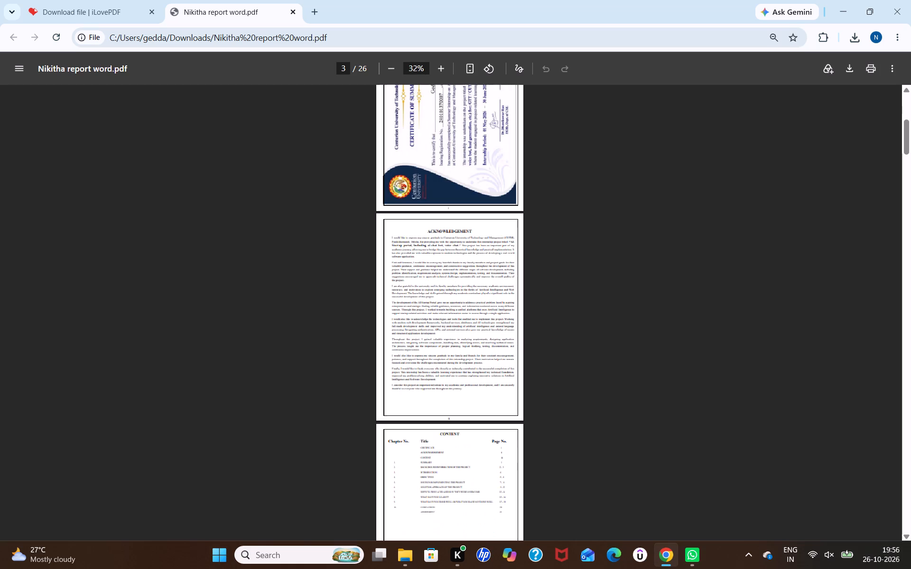
scroll(484, 362, "left", 1)
scroll(484, 362, "up", 8)
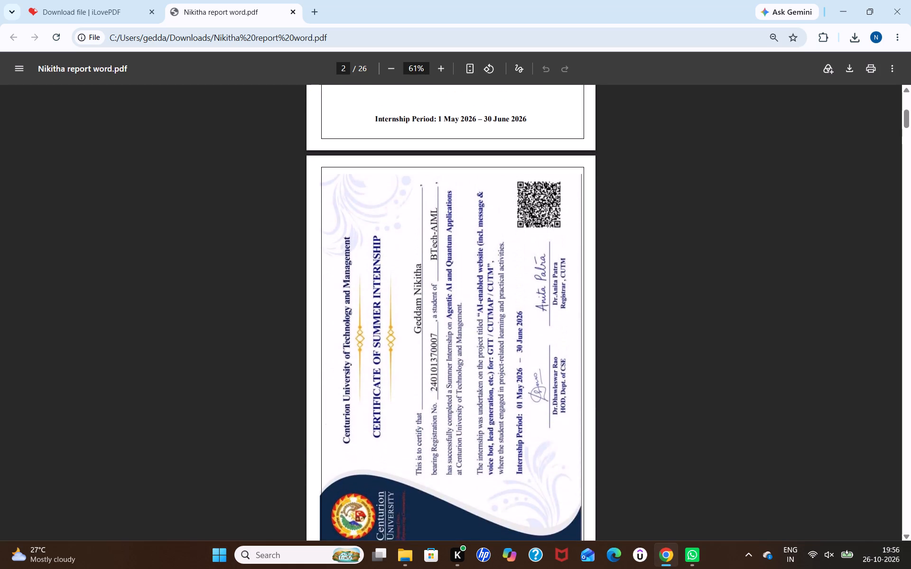
scroll(484, 362, "up", 1)
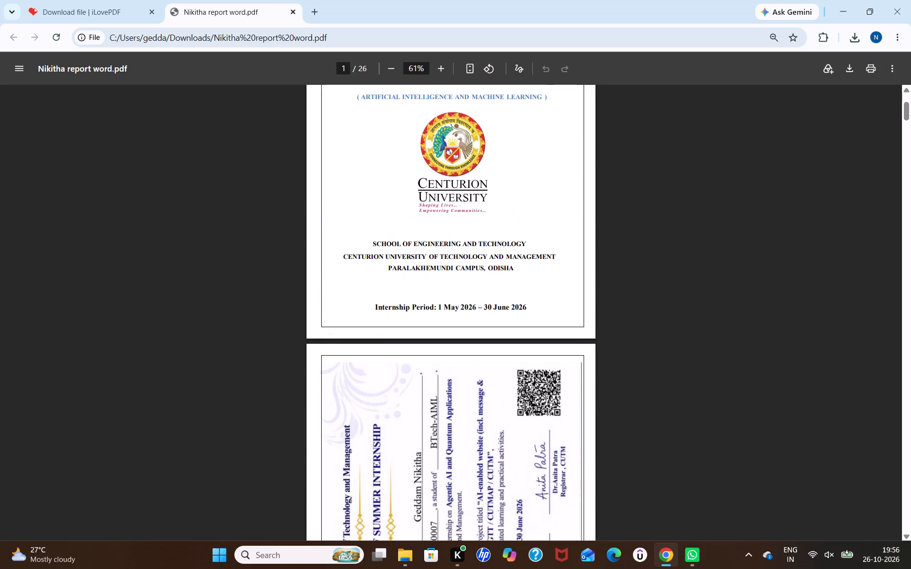
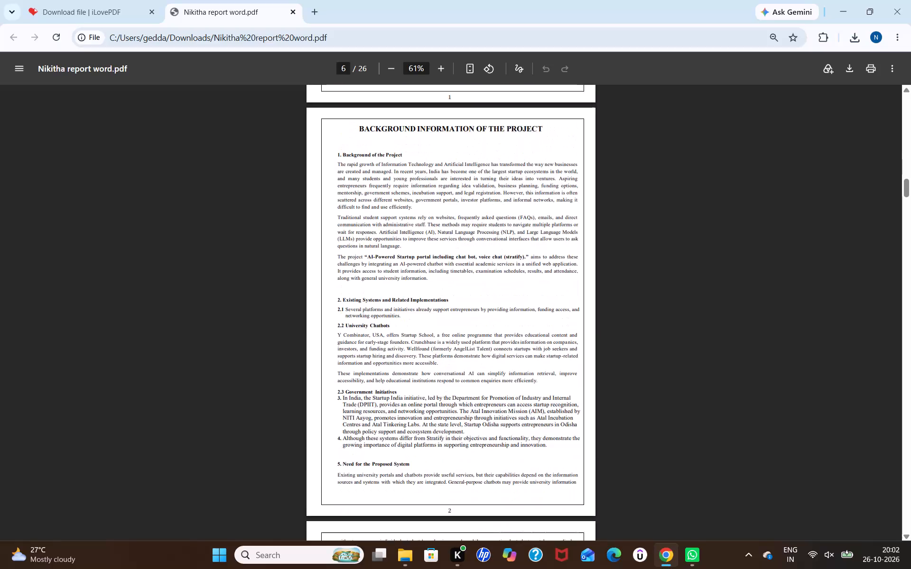
Review the report PDF from the project background through the objectives and solution approach to the system architecture diagrams.
scroll(509, 396, "down", 17)
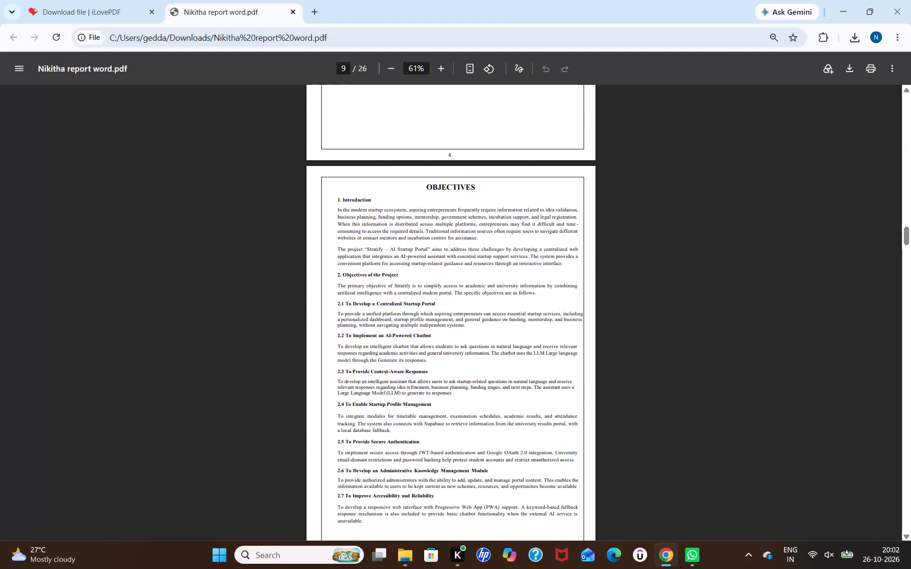
scroll(510, 396, "down", 15)
scroll(510, 400, "down", 16)
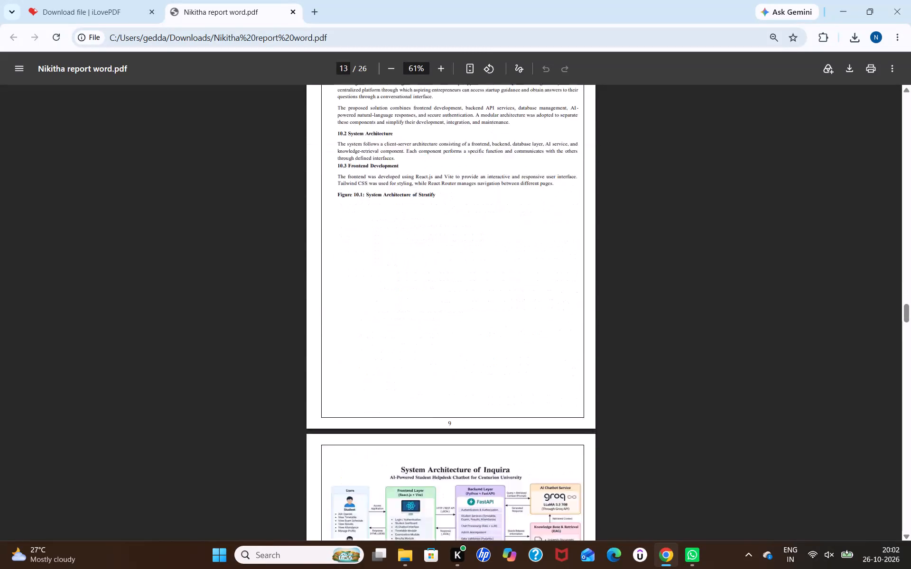
scroll(521, 400, "down", 4)
scroll(521, 400, "up", 3)
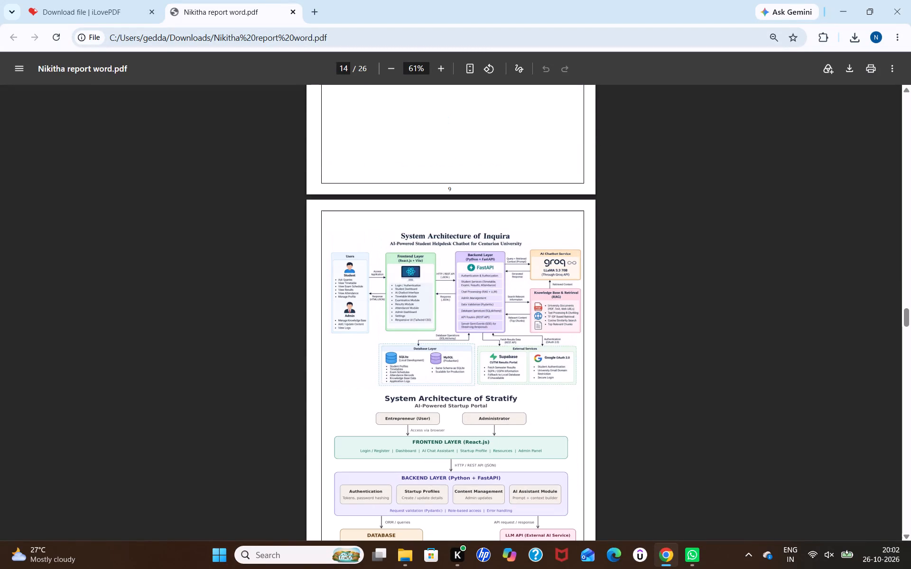
scroll(521, 400, "down", 3)
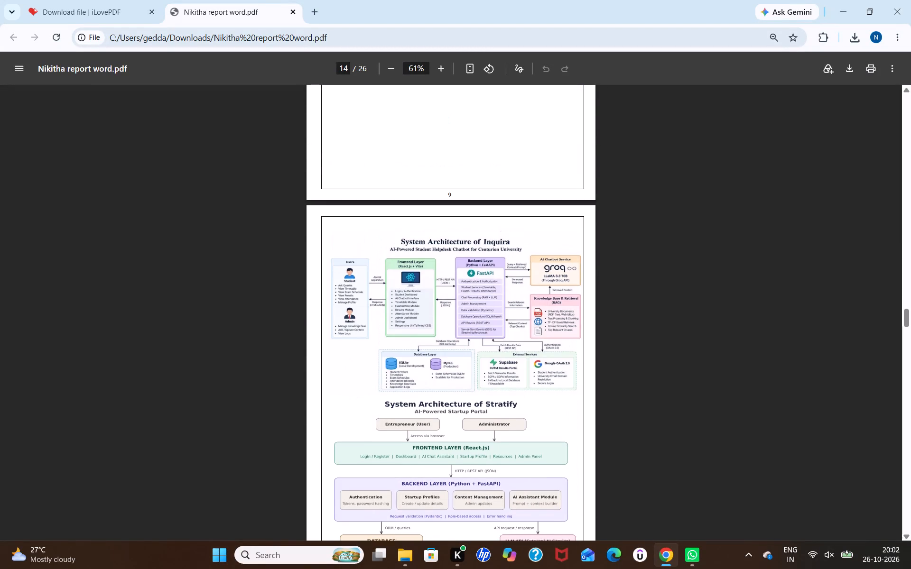
scroll(521, 400, "down", 2)
scroll(520, 400, "up", 15)
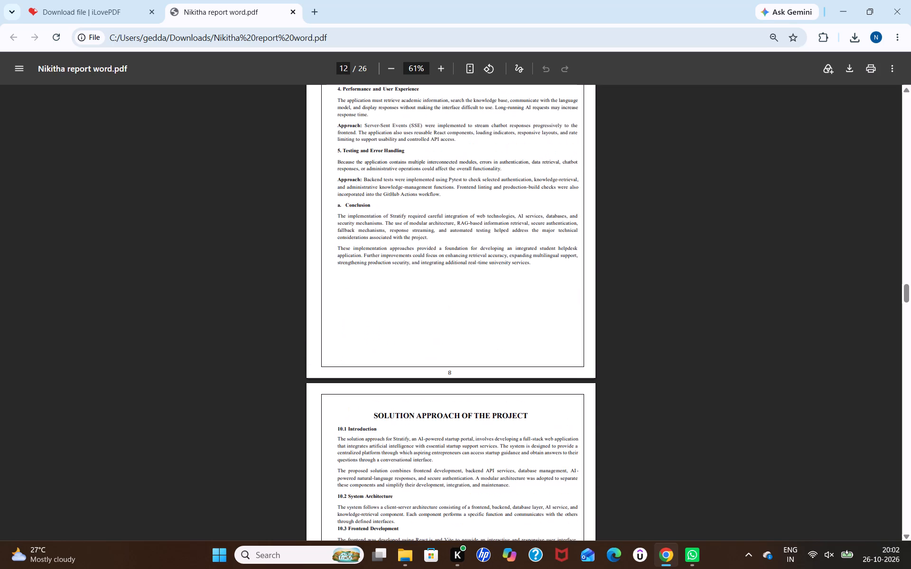
scroll(521, 397, "down", 12)
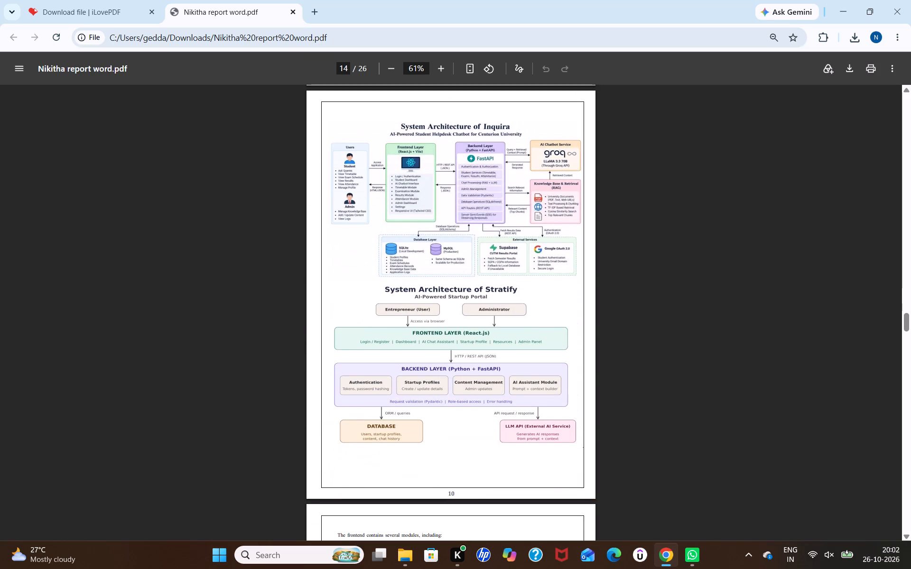
Review the remaining pages of the report PDF, from the frontend modules through the difficulties and learning sections to the conclusion.
scroll(521, 393, "down", 5)
scroll(521, 393, "down", 17)
scroll(521, 393, "down", 8)
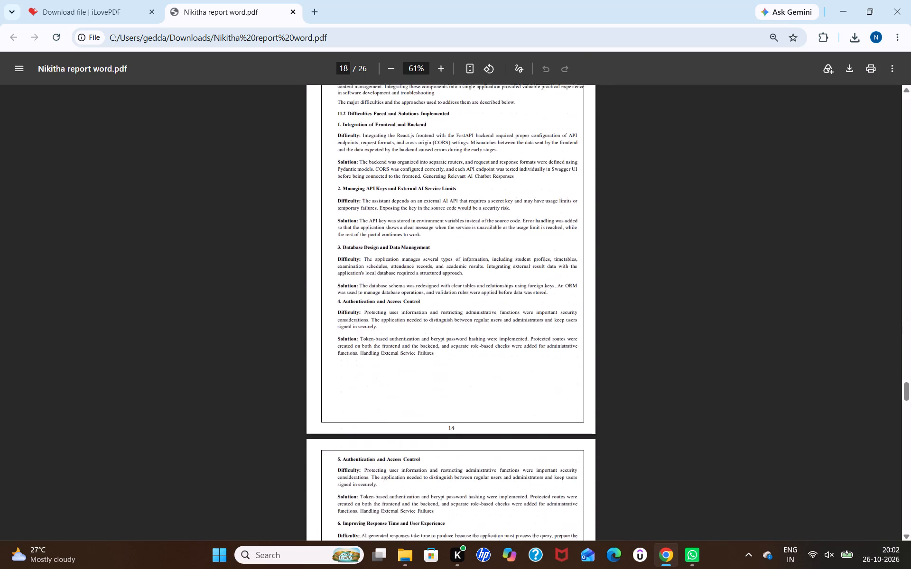
scroll(521, 393, "down", 15)
scroll(521, 393, "down", 12)
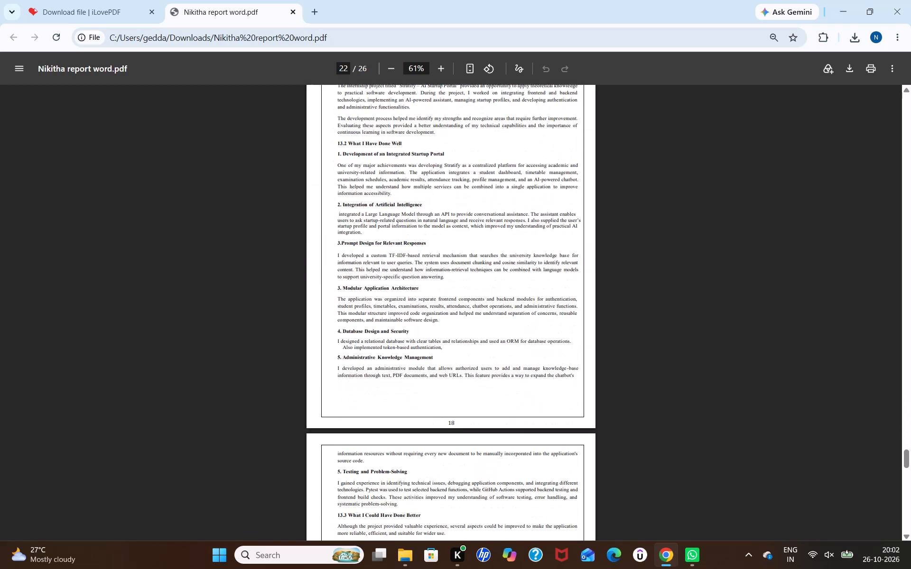
scroll(521, 393, "down", 18)
scroll(521, 393, "up", 6)
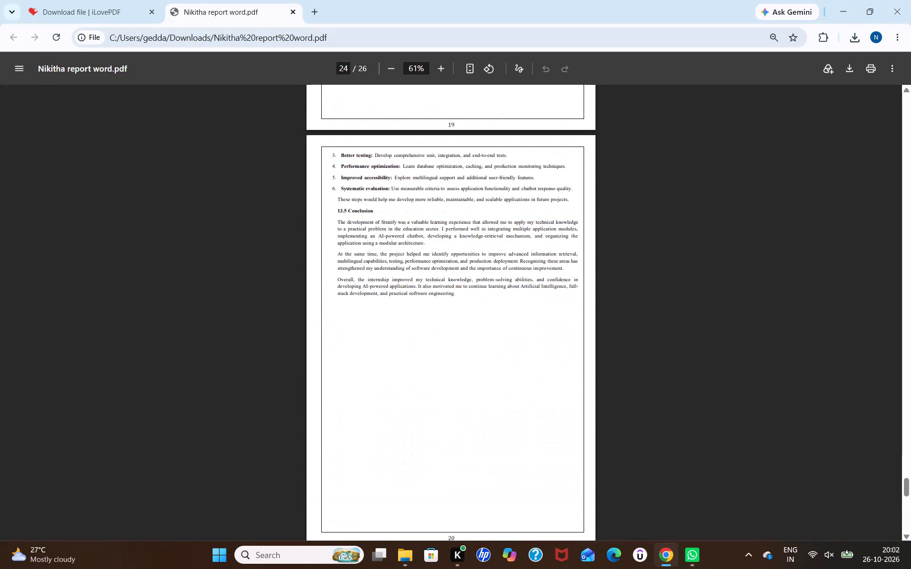
scroll(521, 393, "down", 13)
scroll(521, 393, "up", 10)
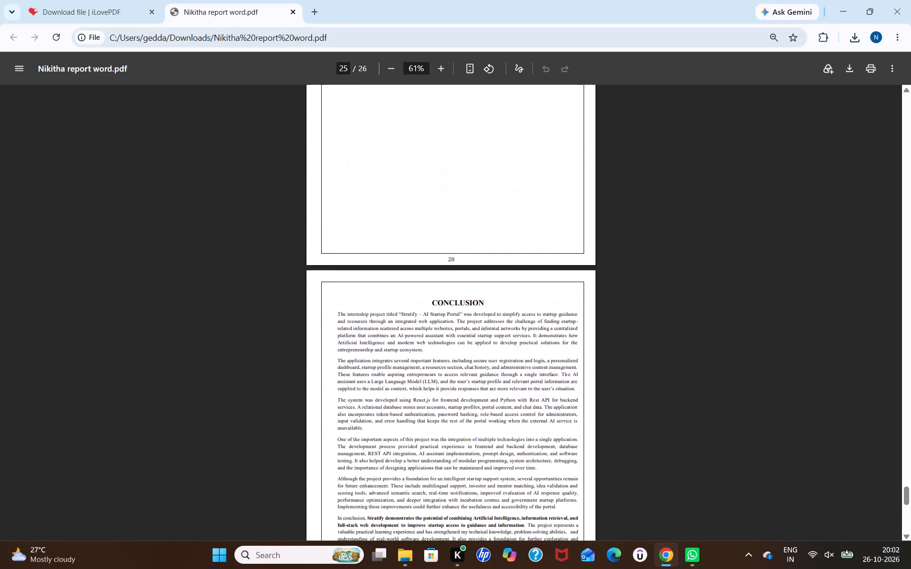
Go back through the PDF to the page with the Inquira and Stratify system architecture diagrams and examine it.
scroll(521, 393, "up", 1)
scroll(521, 393, "up", 20)
scroll(521, 393, "up", 7)
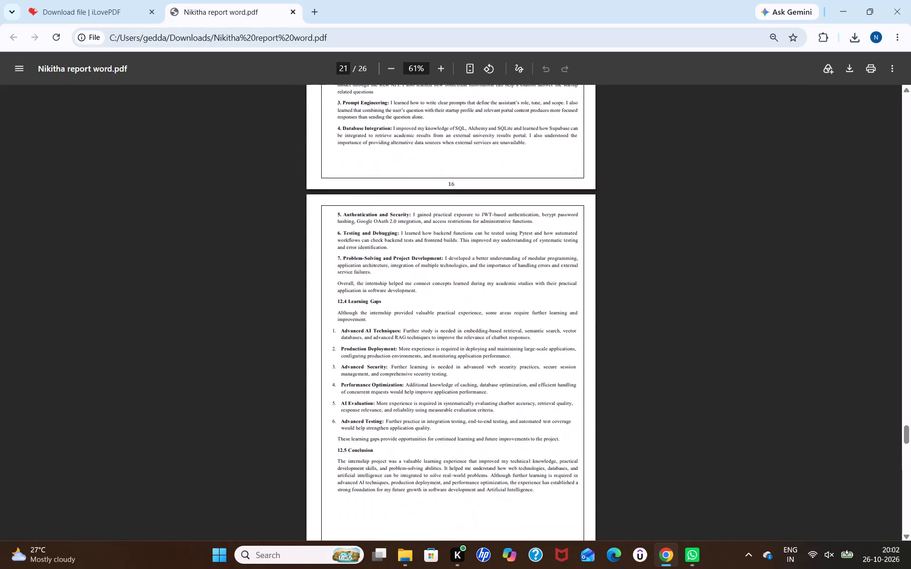
scroll(520, 394, "up", 13)
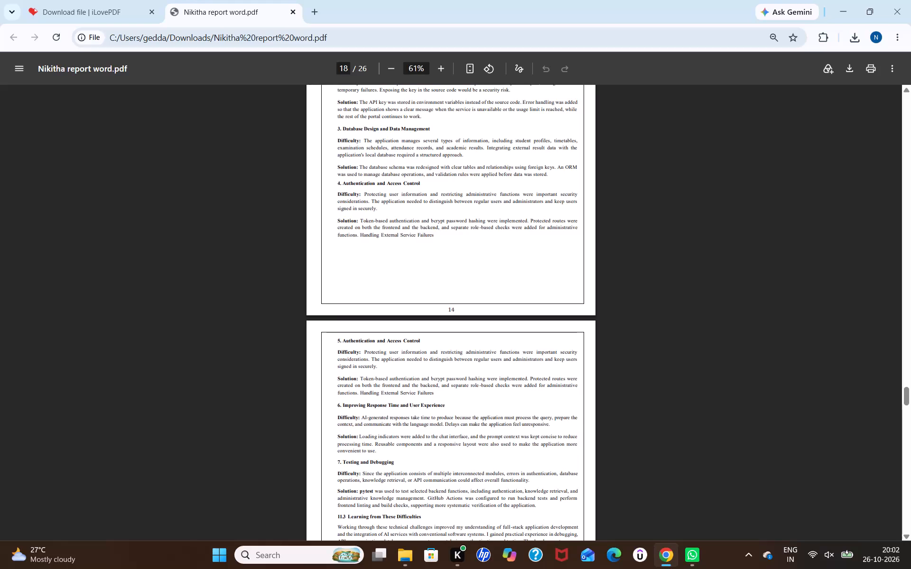
scroll(520, 394, "up", 12)
scroll(532, 395, "up", 17)
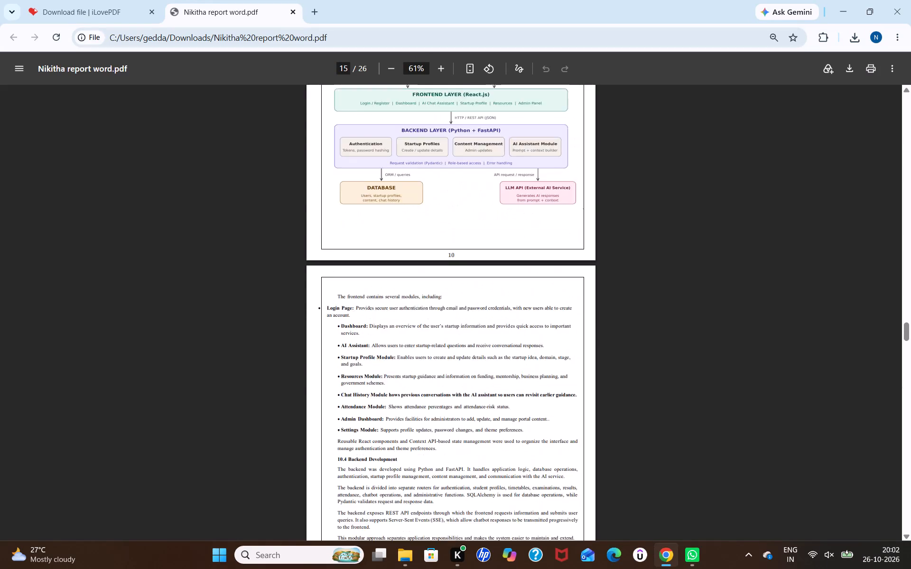
scroll(522, 371, "up", 3)
left_click(497, 302)
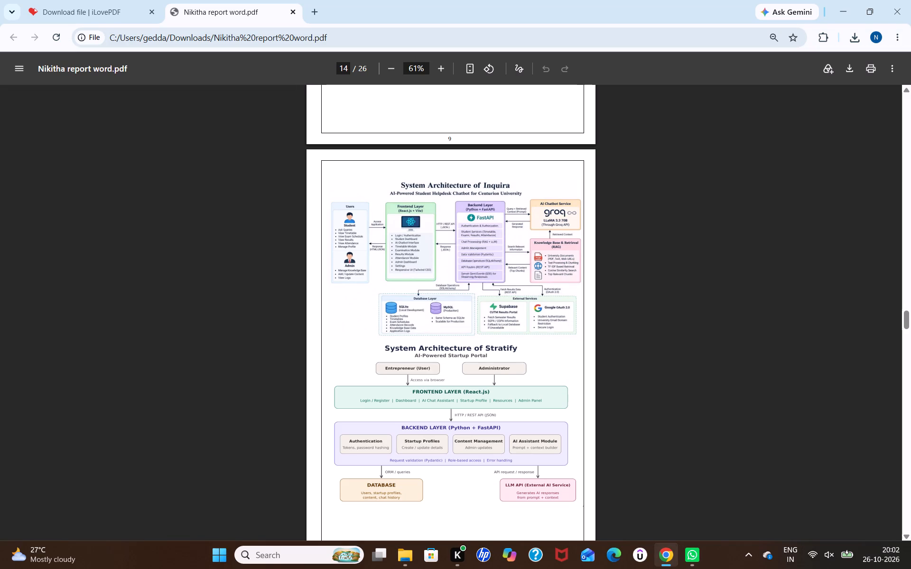
Open the Word document "Nikitha report word" from the Downloads folder and maximize its window.
left_click(407, 563)
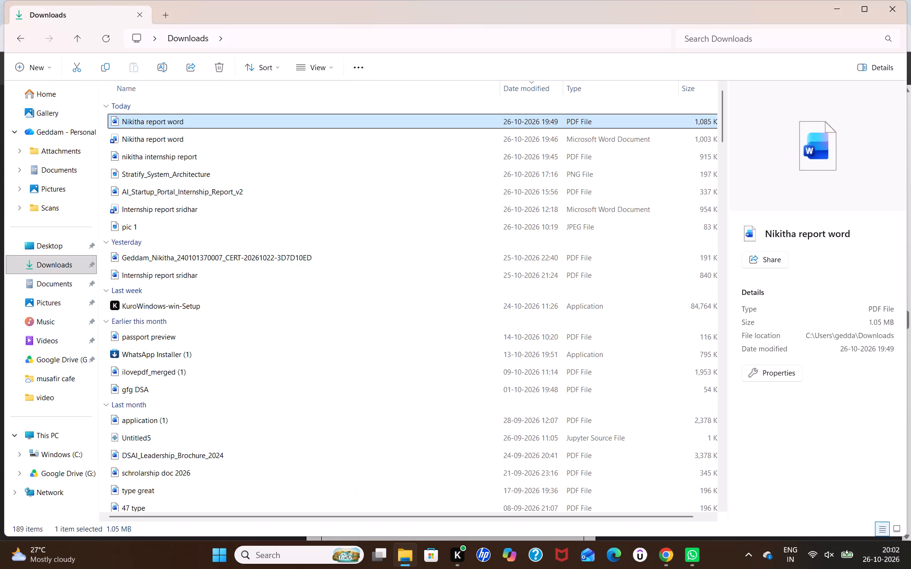
double_click(322, 142)
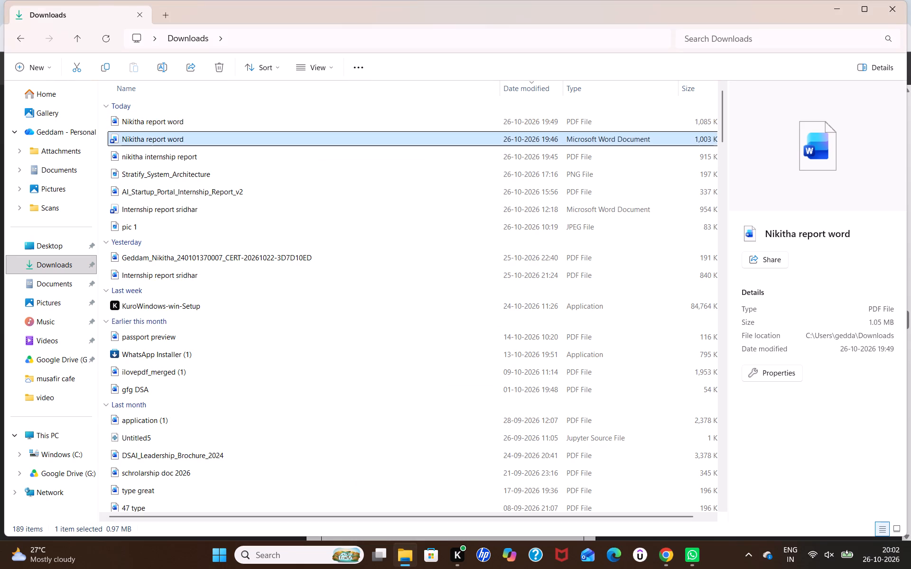
scroll(490, 301, "down", 5)
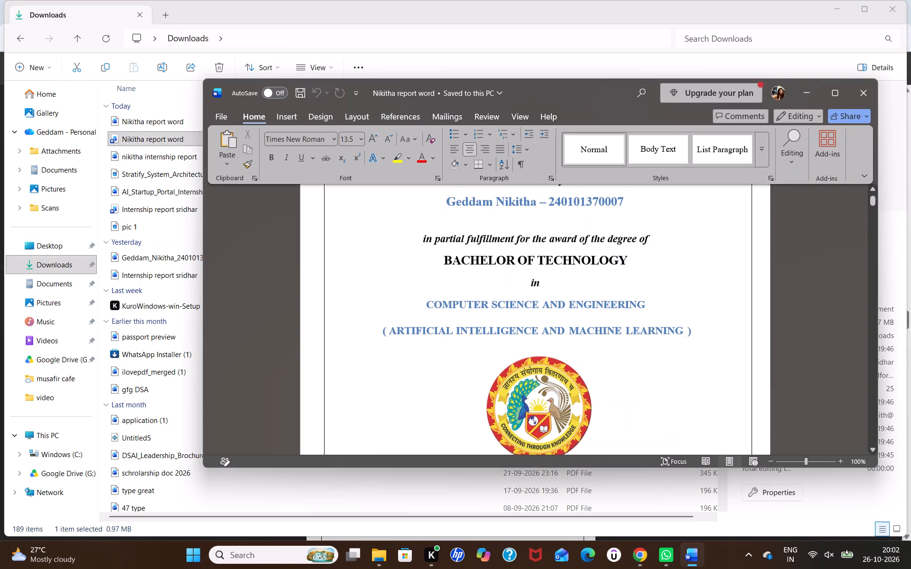
left_click(831, 94)
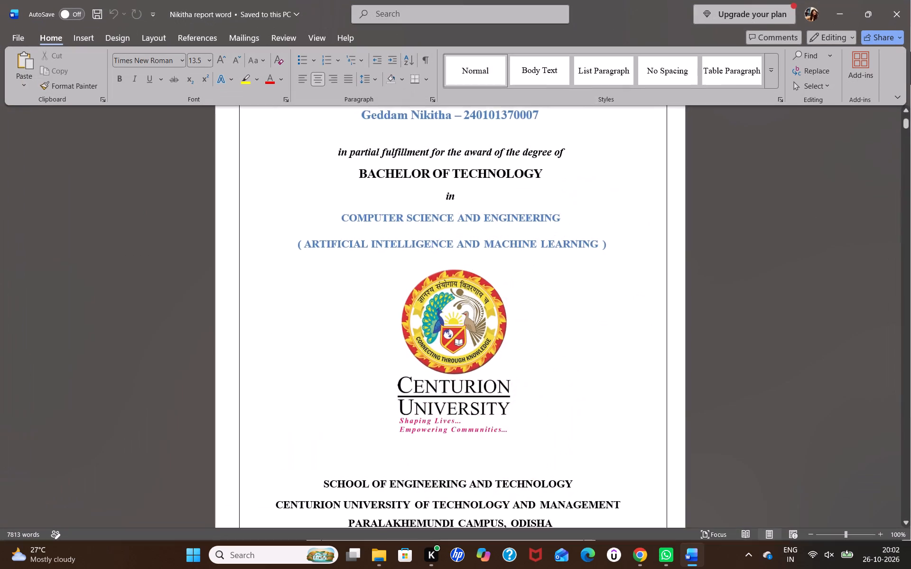
Delete the "System Architecture of Inquira" diagram above the Stratify architecture diagram in the solution approach section.
scroll(571, 349, "down", 20)
scroll(571, 349, "down", 19)
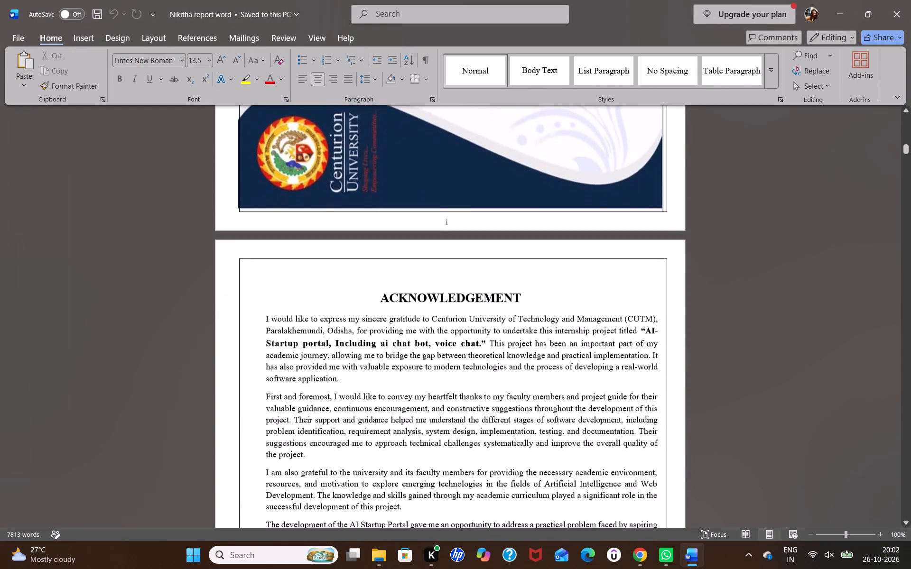
scroll(549, 334, "down", 8, "ctrl")
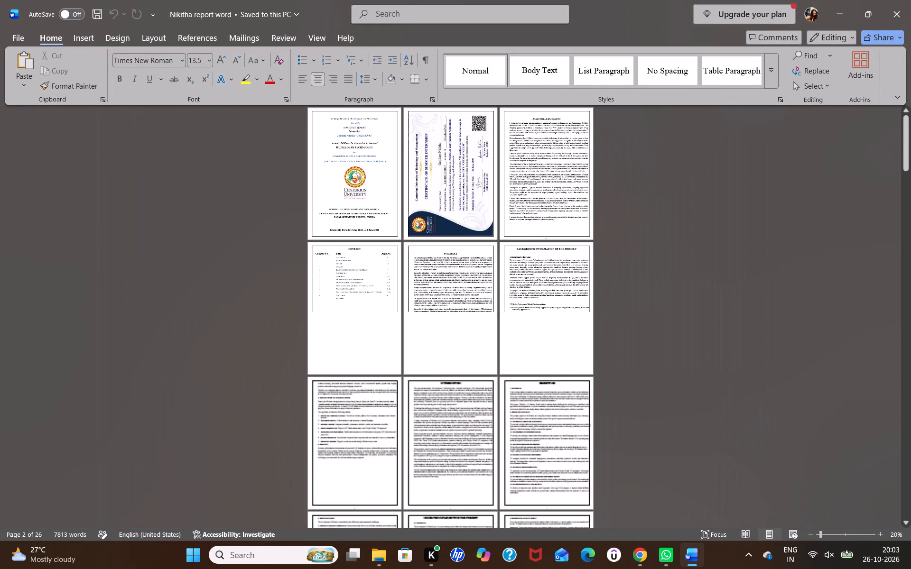
scroll(549, 334, "down", 2)
left_click(432, 304)
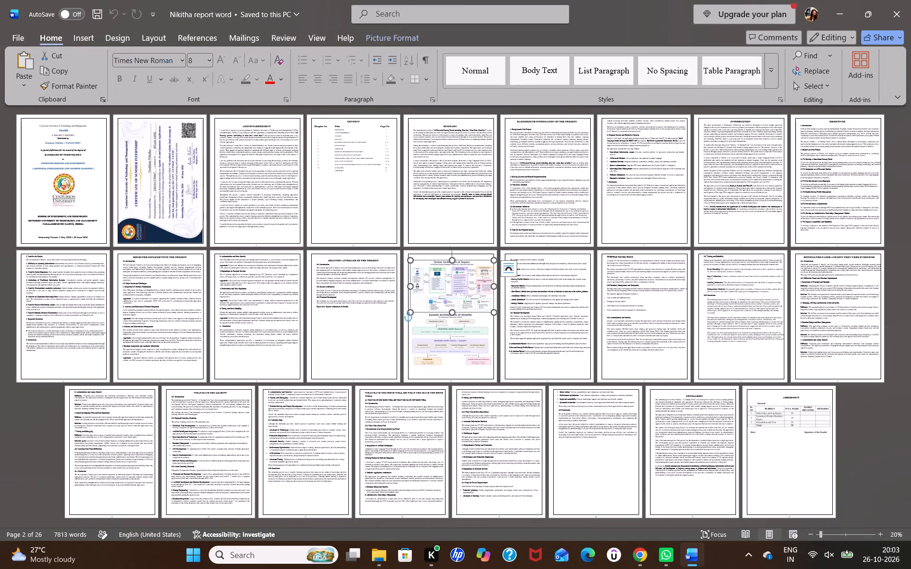
scroll(432, 304, "up", 5, "ctrl")
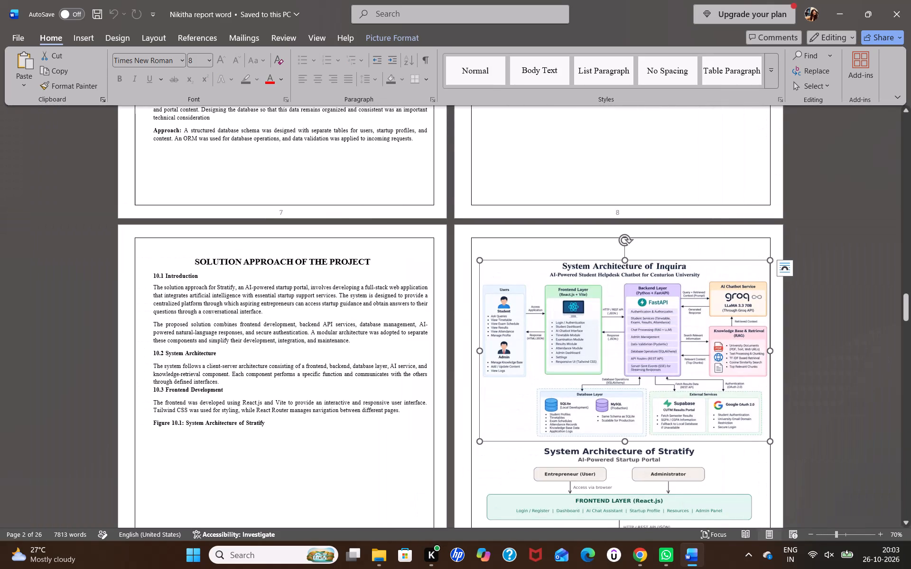
key("BackSpace")
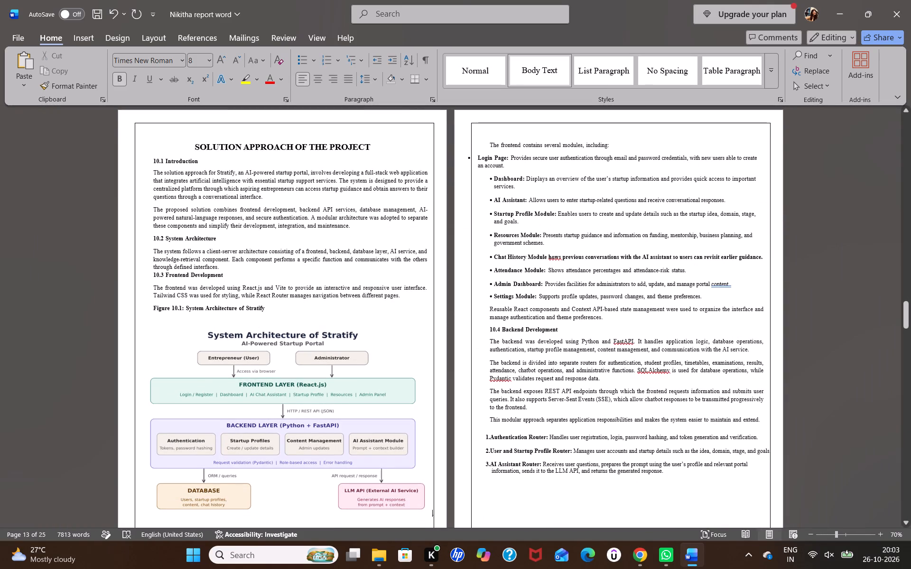
Check the report's page layout around the Stratify architecture diagram and across the remaining pages through the assessment page.
scroll(302, 253, "down", 15)
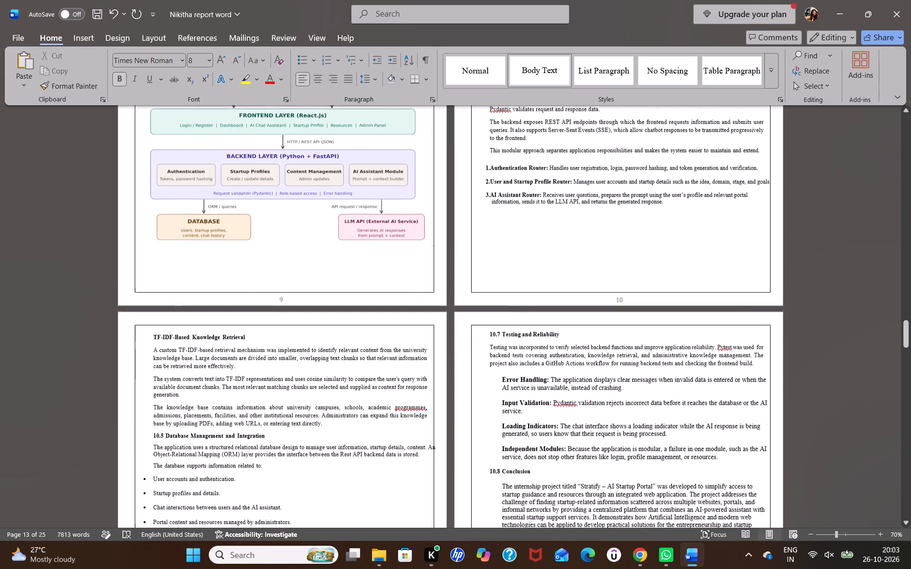
scroll(313, 260, "up", 20)
scroll(313, 260, "up", 1)
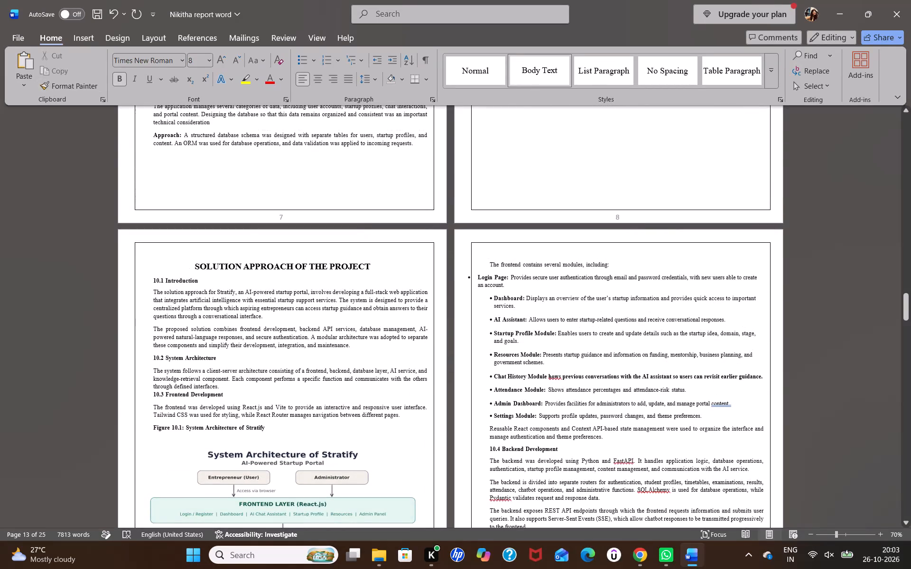
scroll(277, 330, "down", 6, "ctrl")
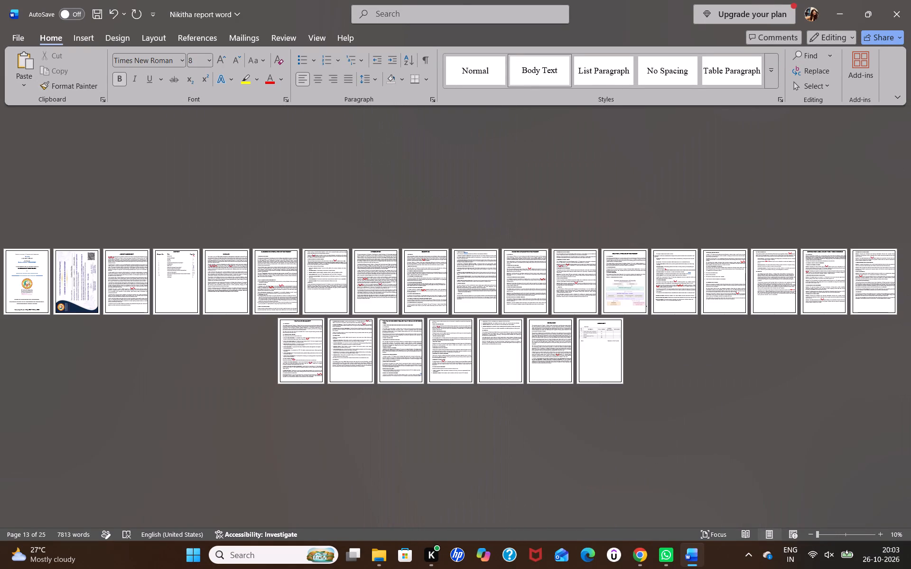
scroll(453, 315, "up", 2, "ctrl")
scroll(453, 315, "down", 8)
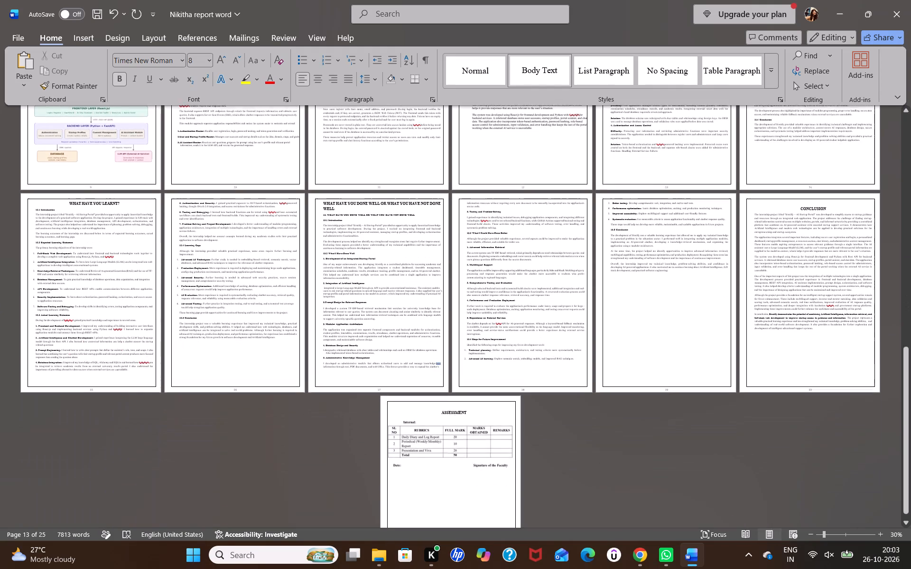
scroll(453, 315, "down", 1)
scroll(453, 315, "up", 4)
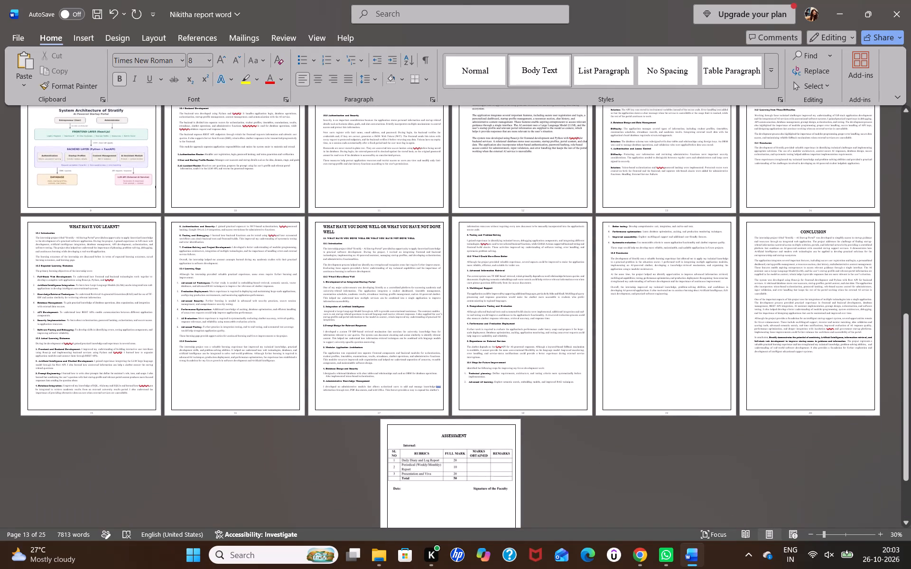
scroll(531, 326, "up", 1)
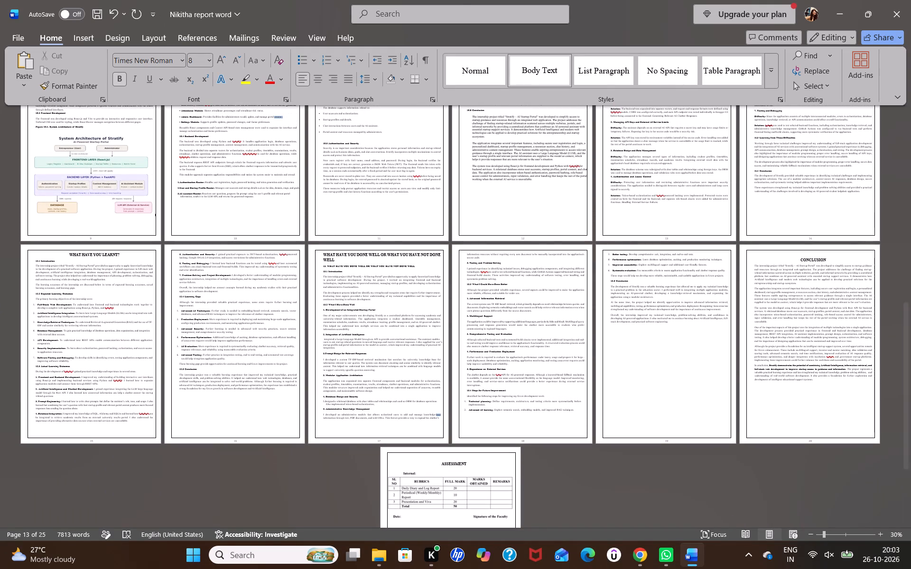
Save the edited report as a new Word document named "Nikitha report word 1" in the Downloads folder.
left_click(19, 42)
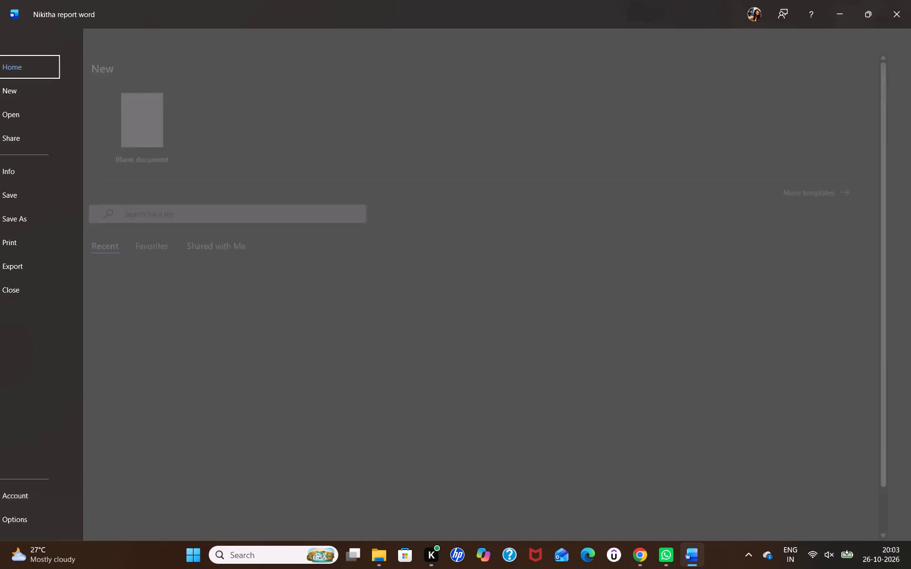
left_click(44, 221)
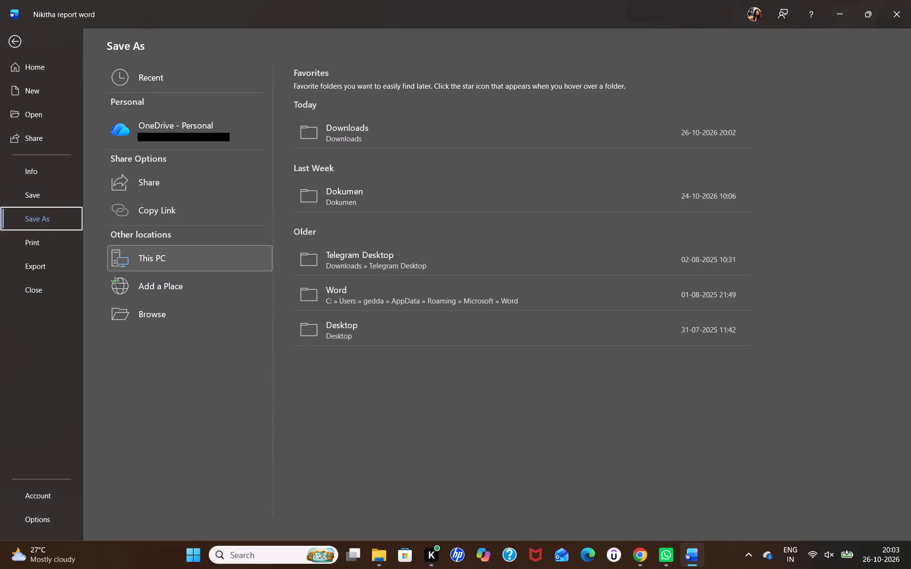
left_click(396, 138)
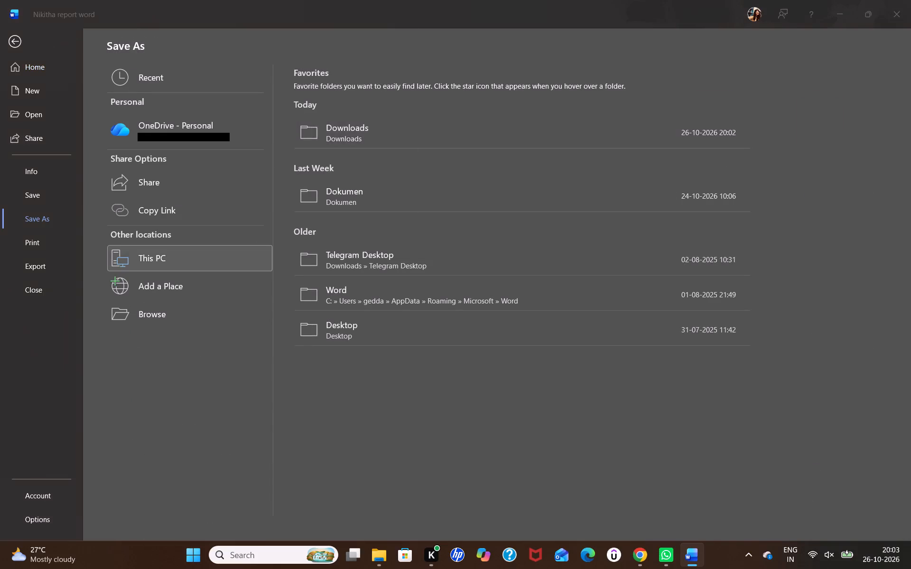
left_click(229, 201)
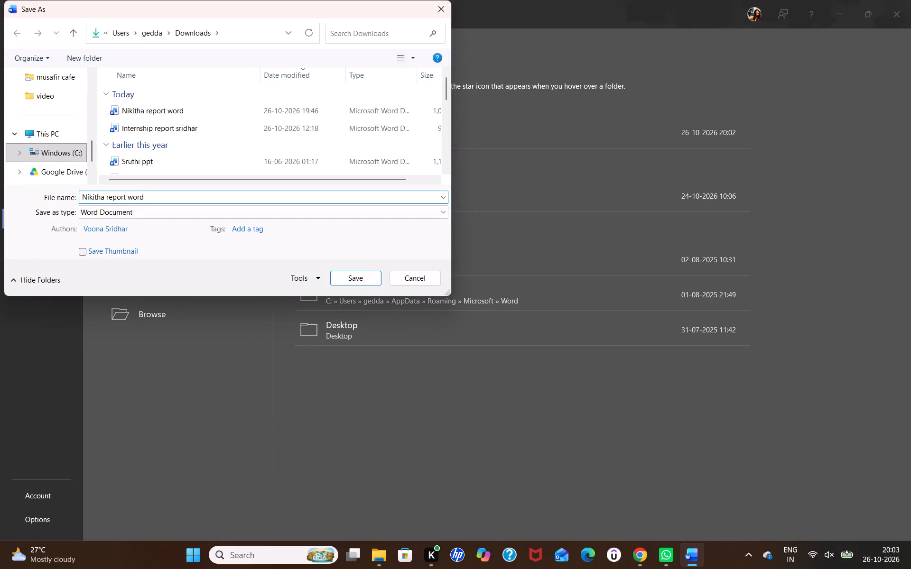
key("space")
type("1")
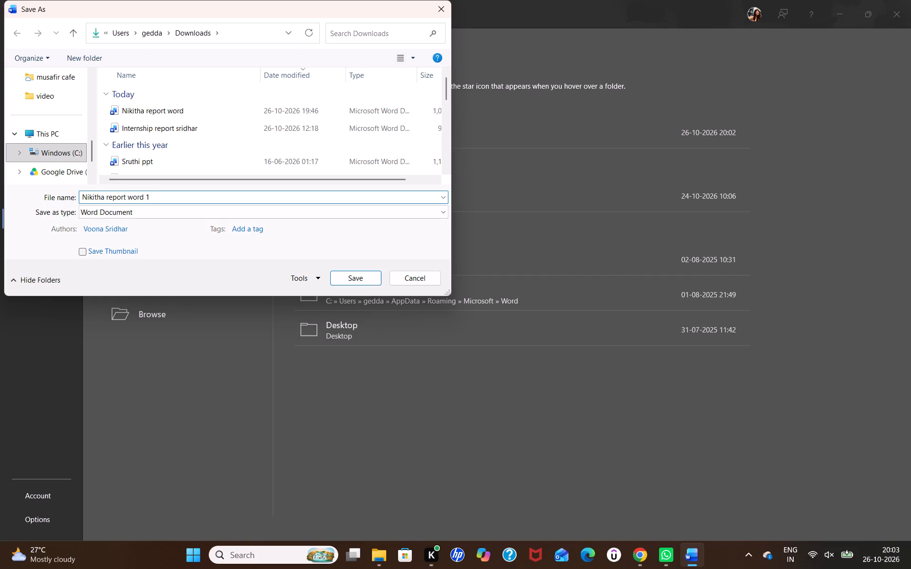
left_click(361, 281)
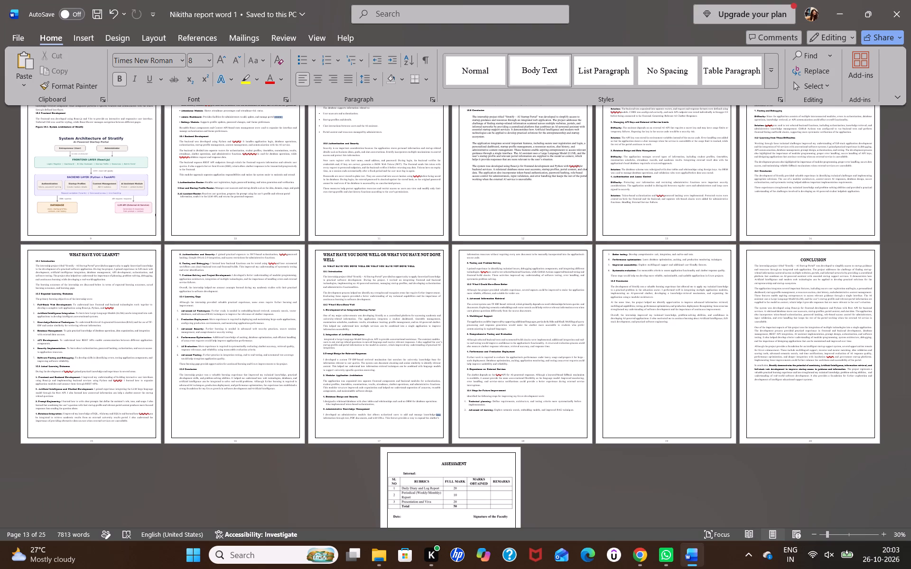
left_click(640, 563)
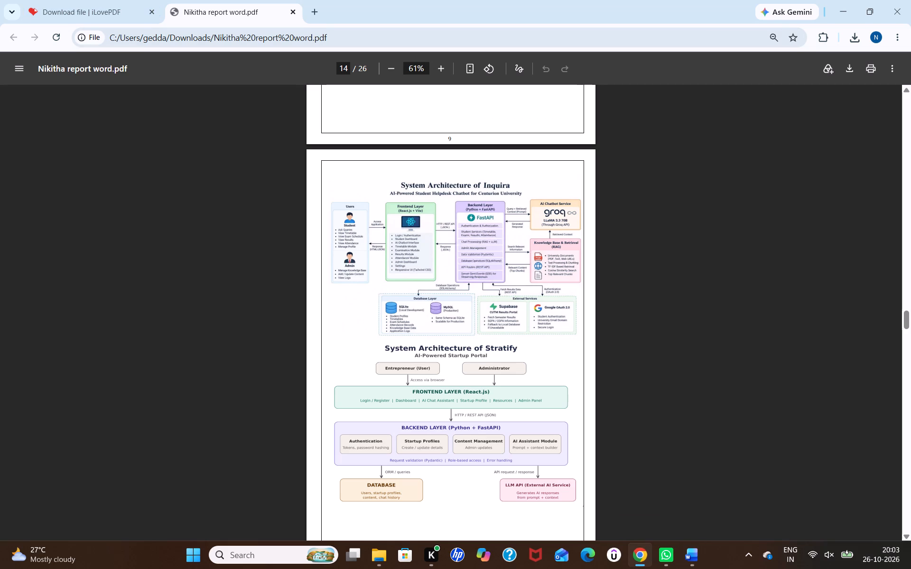
left_click(54, 12)
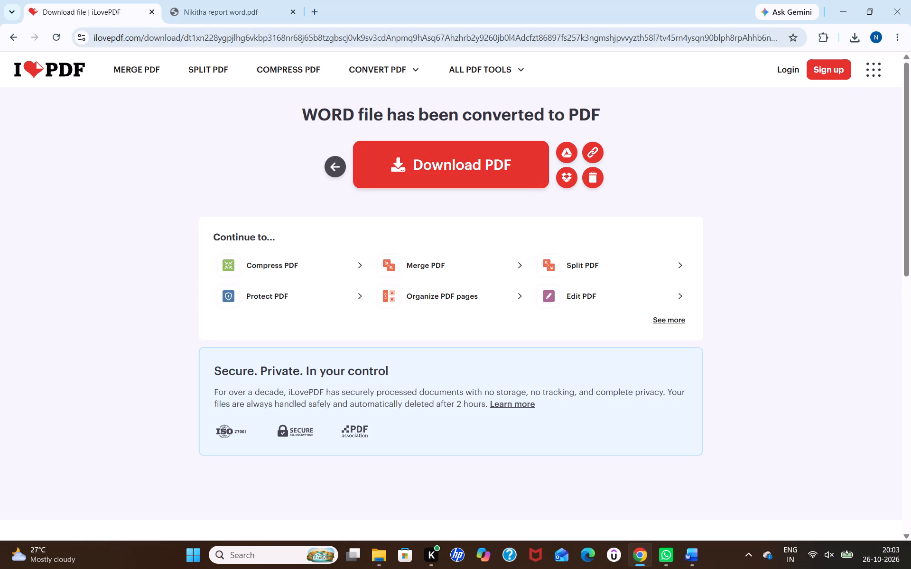
left_click(15, 37)
left_click(439, 211)
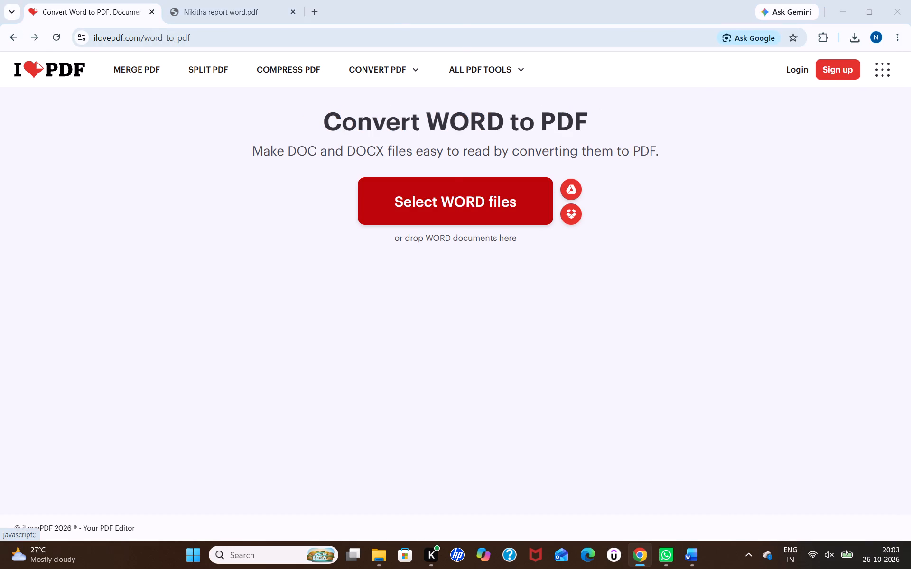
left_click(236, 110)
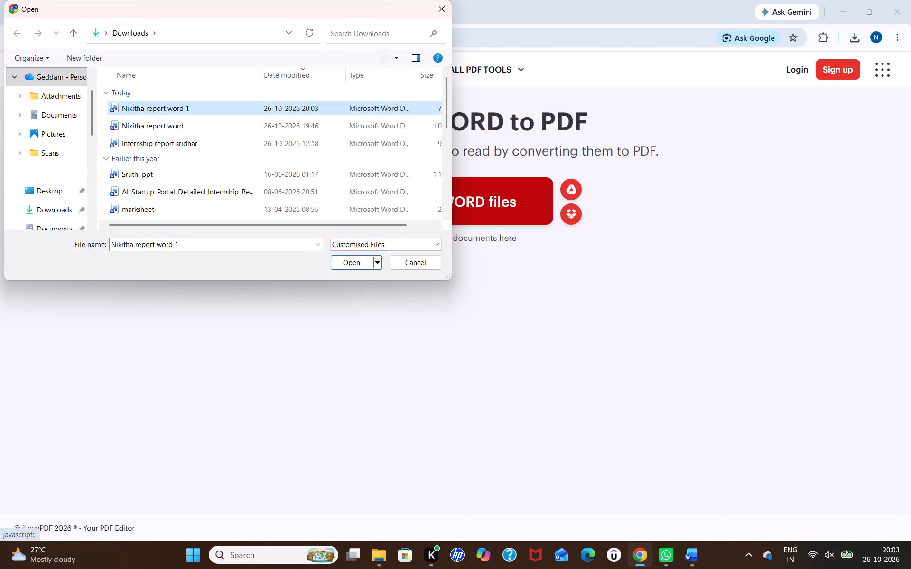
left_click(358, 260)
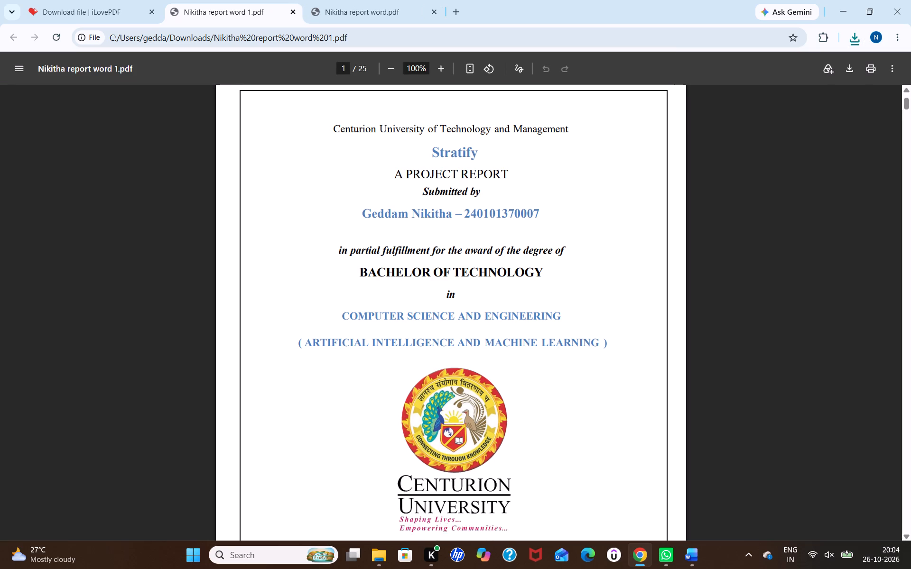
scroll(406, 291, "down", 20)
scroll(406, 291, "down", 20)
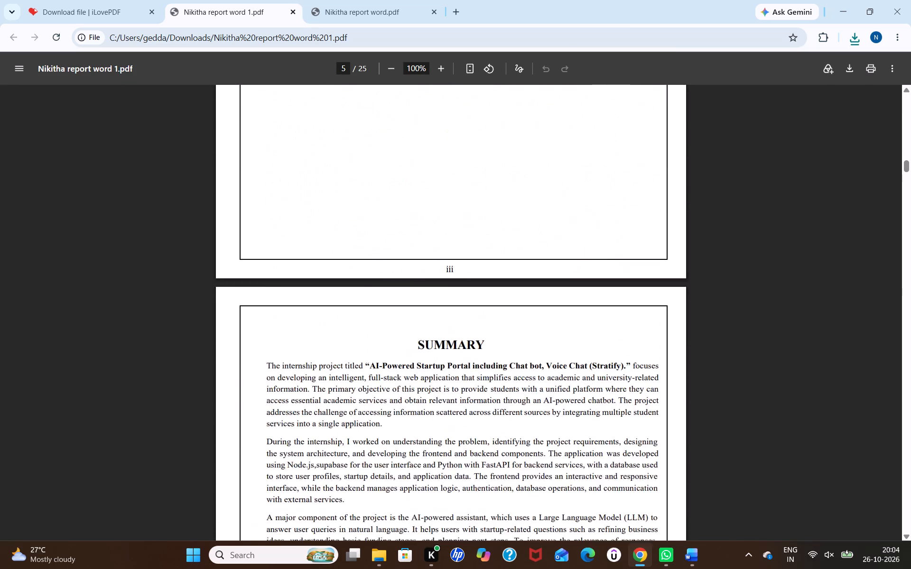
scroll(470, 313, "down", 20)
scroll(470, 313, "down", 20)
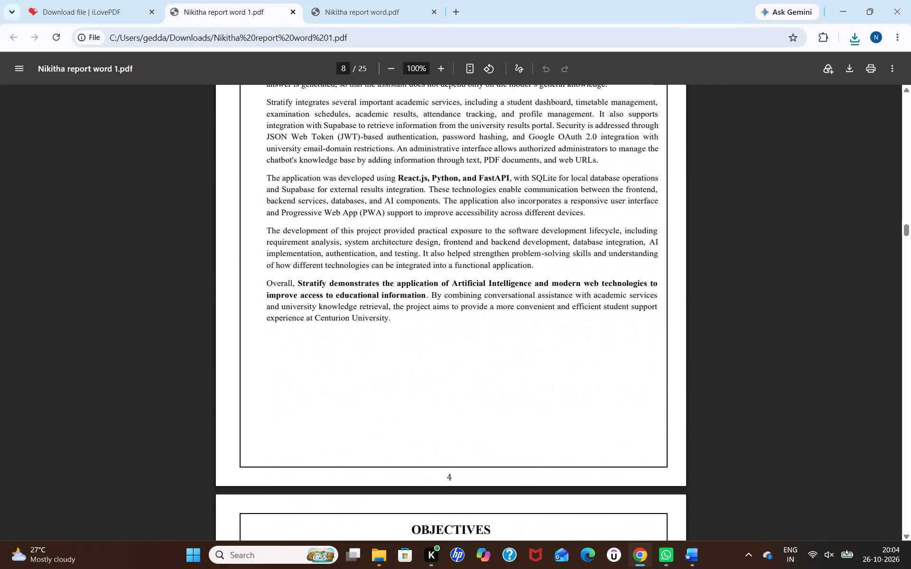
scroll(480, 311, "down", 20)
scroll(480, 311, "down", 20)
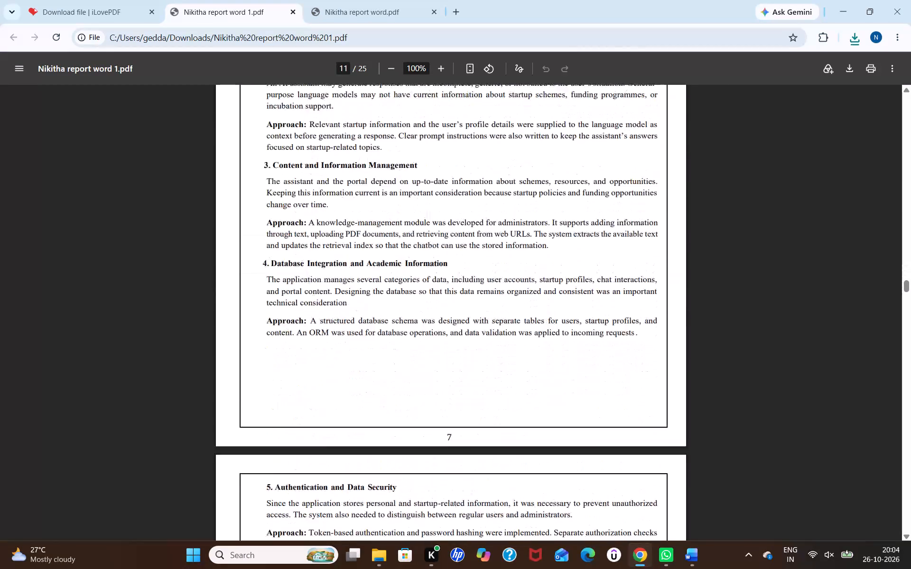
scroll(480, 311, "down", 19)
scroll(480, 310, "up", 4)
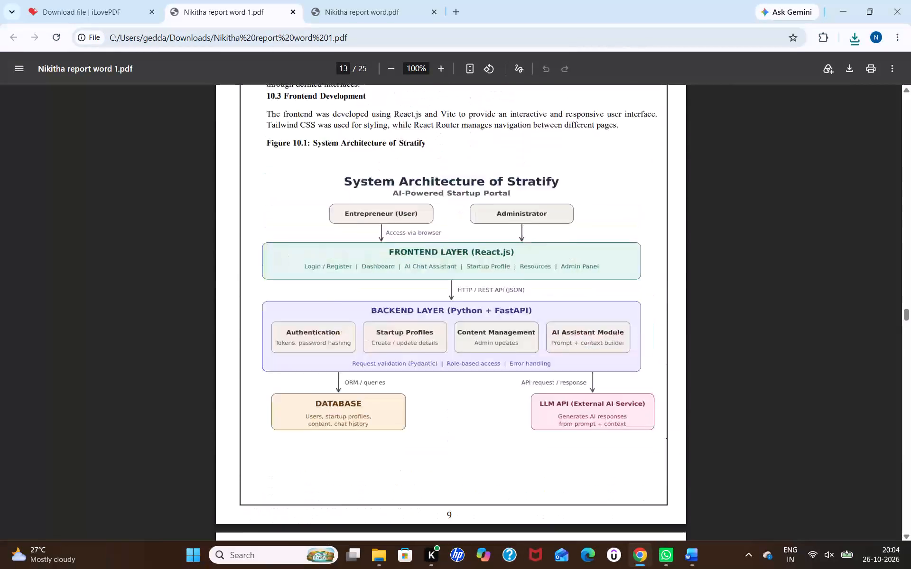
scroll(480, 310, "up", 5)
scroll(480, 310, "down", 3)
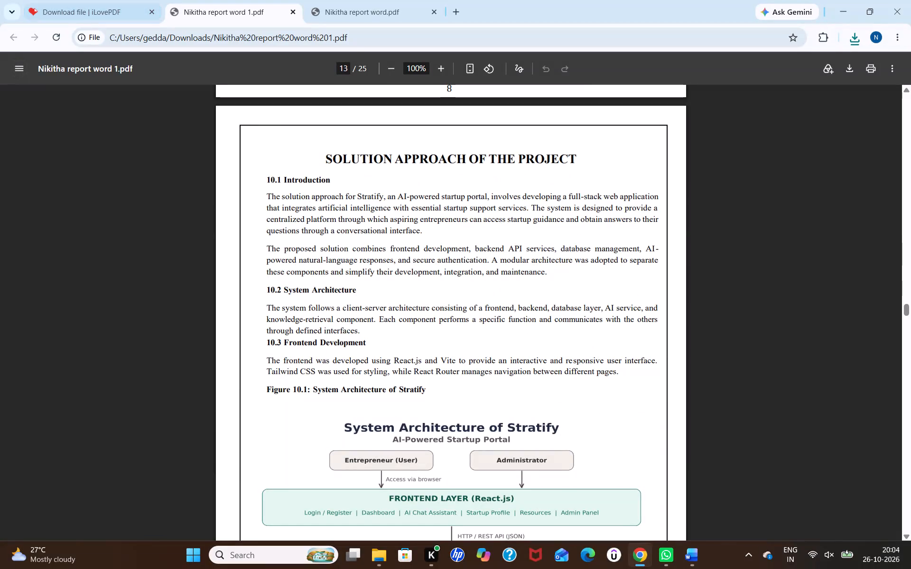
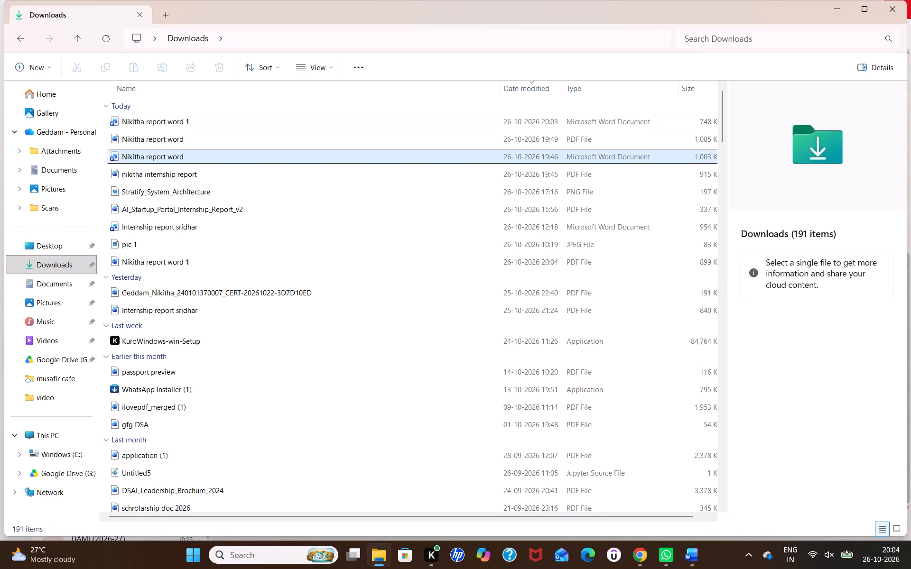
Open the older "Nikitha report word" PDF from Downloads, check its first pages, and close it.
double_click(178, 140)
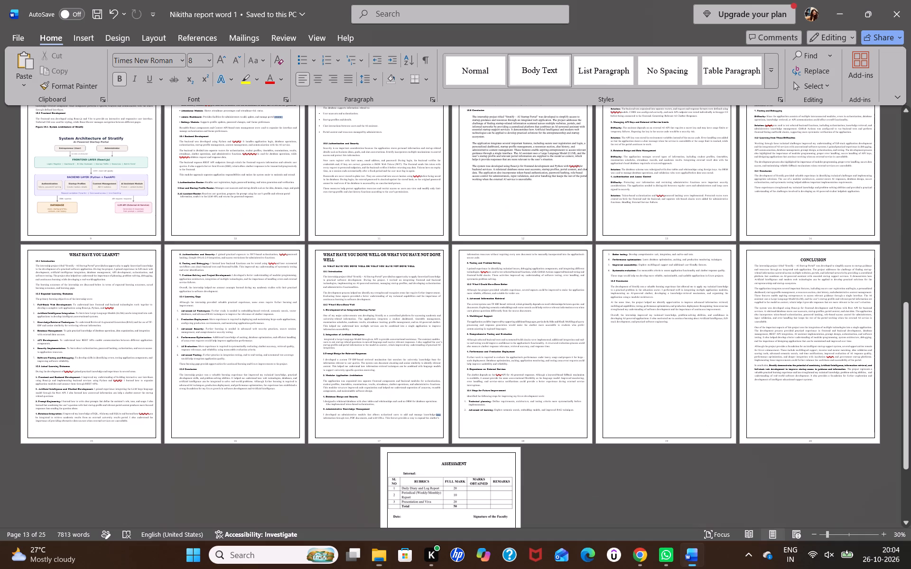
scroll(378, 248, "up", 4)
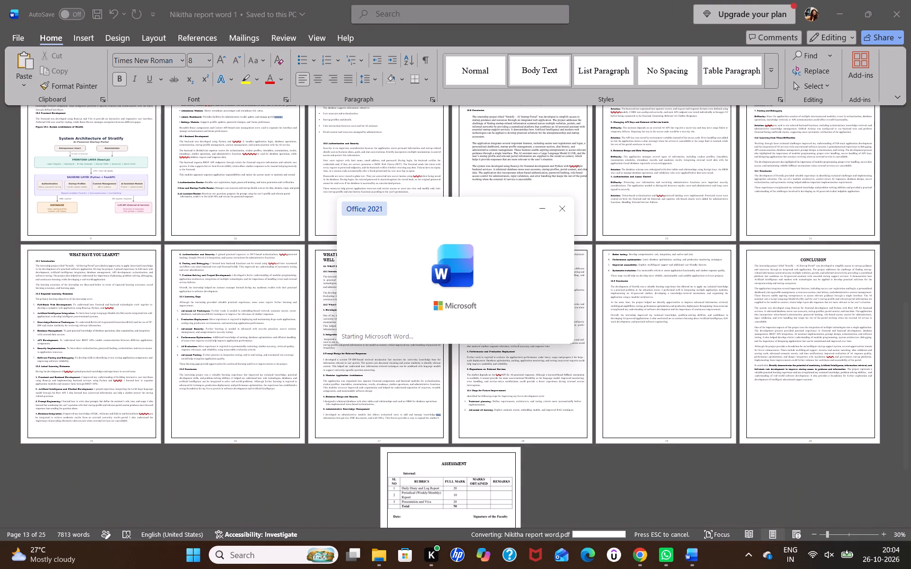
scroll(439, 259, "up", 6)
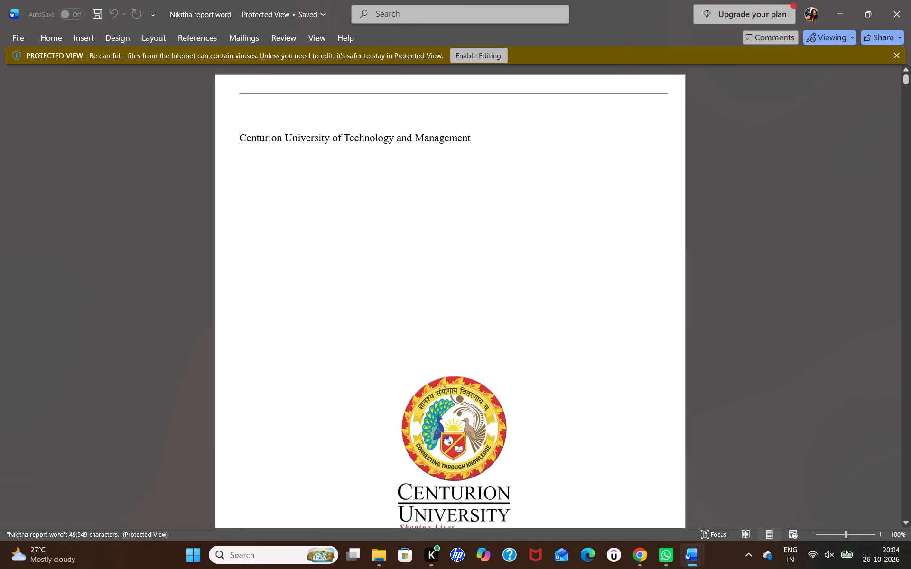
scroll(439, 251, "down", 20)
scroll(439, 251, "down", 18)
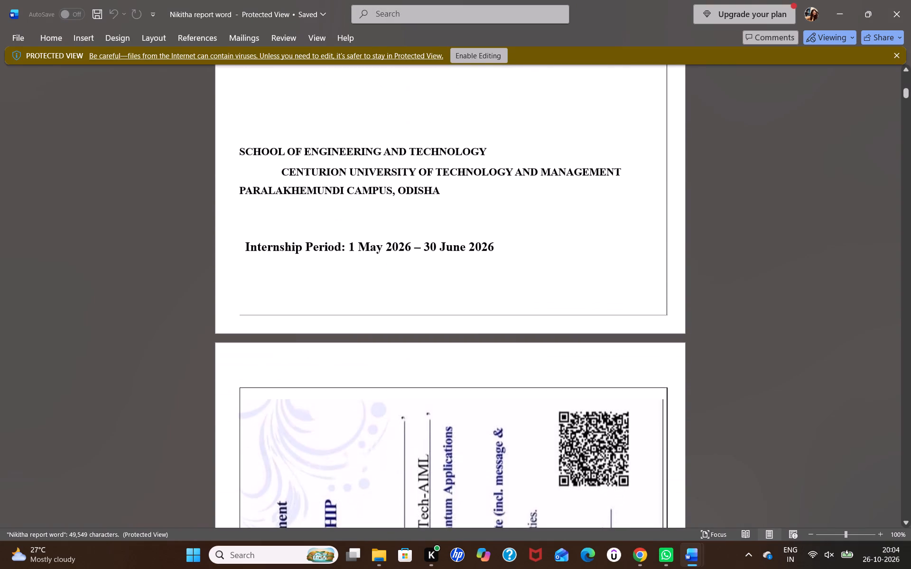
left_click(899, 55)
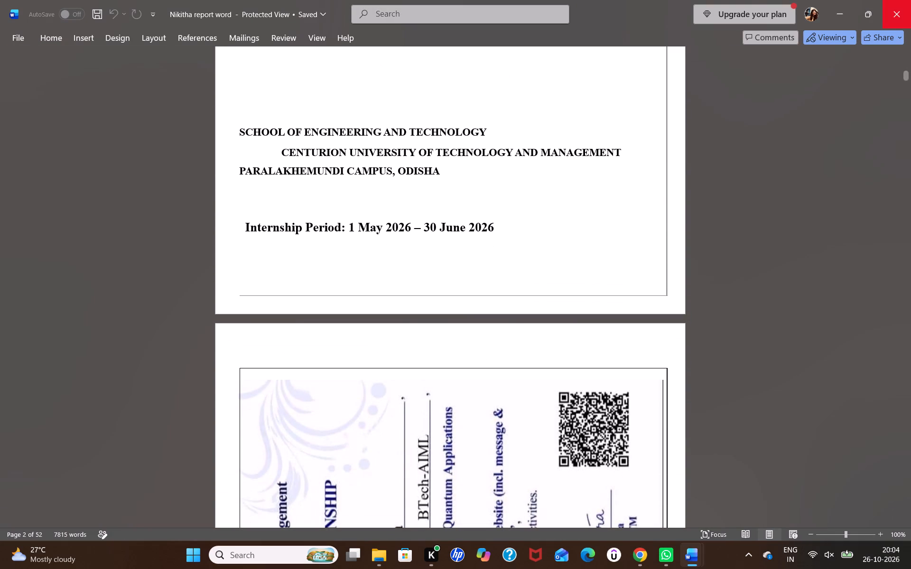
left_click(902, 12)
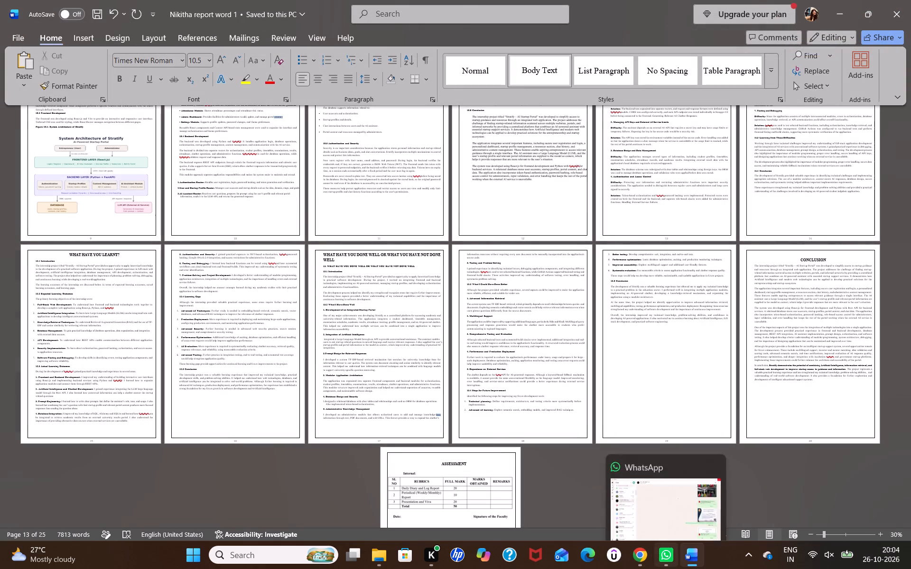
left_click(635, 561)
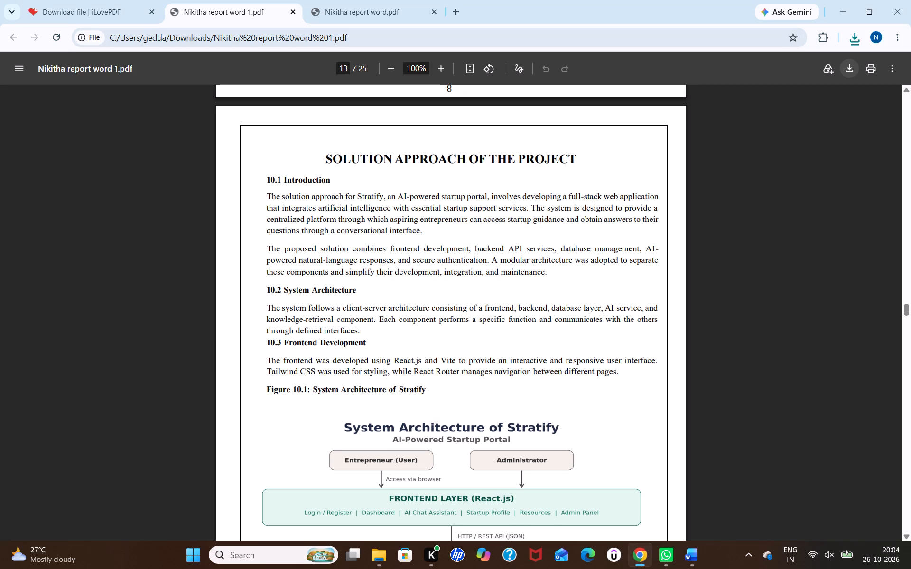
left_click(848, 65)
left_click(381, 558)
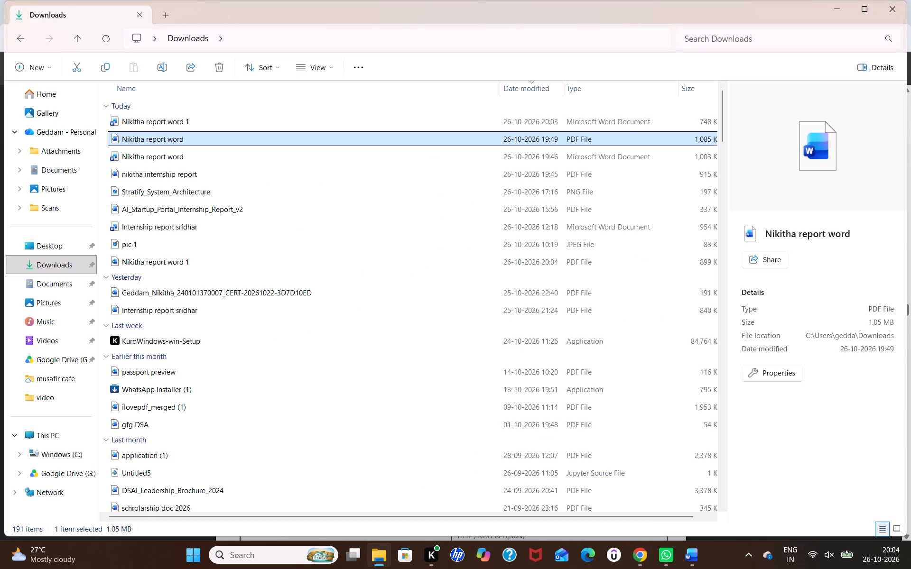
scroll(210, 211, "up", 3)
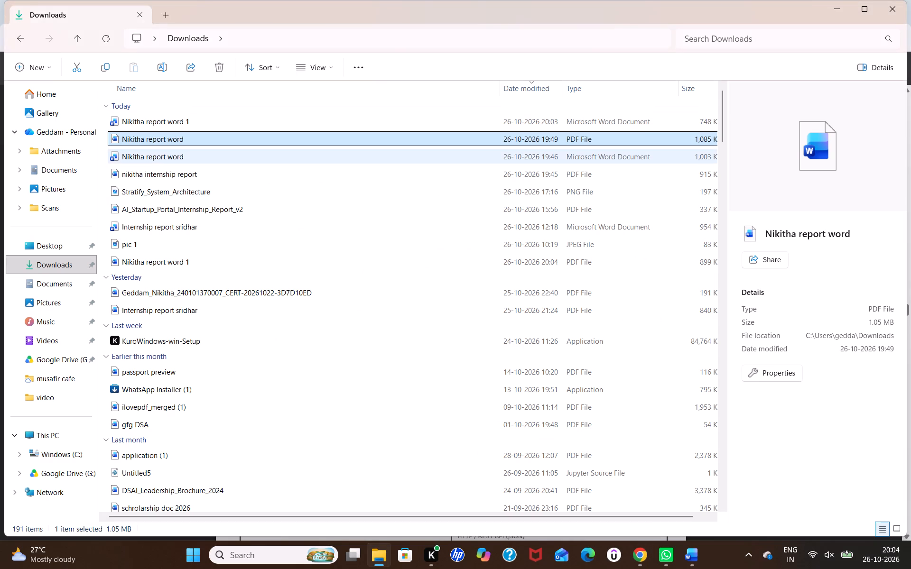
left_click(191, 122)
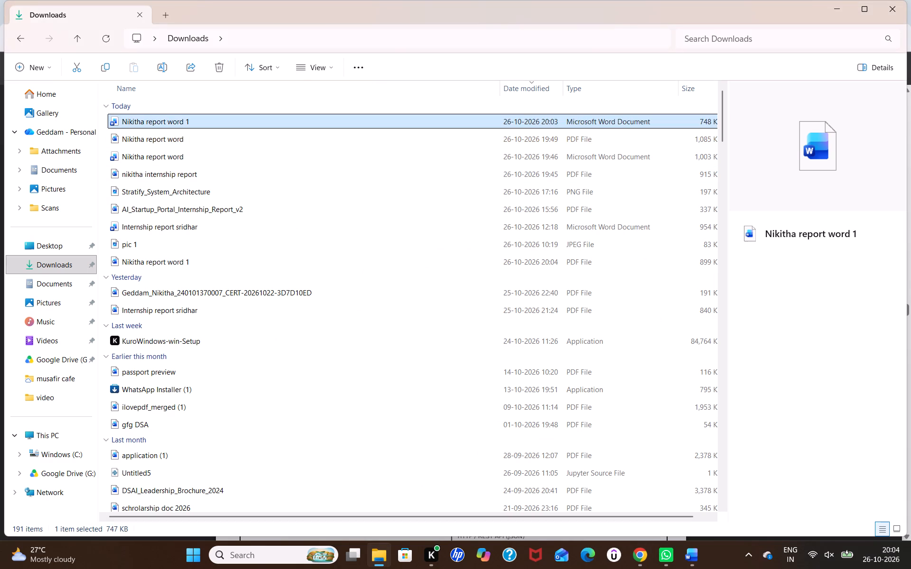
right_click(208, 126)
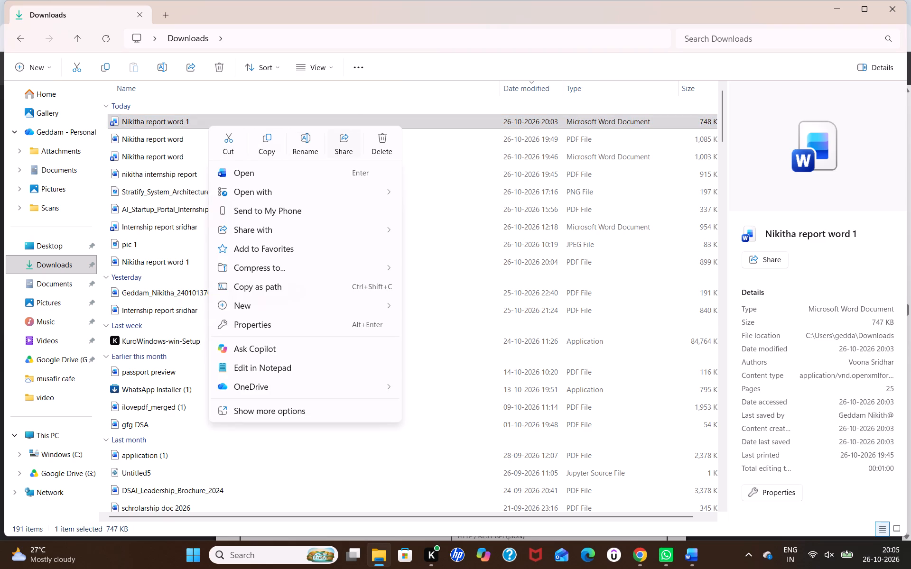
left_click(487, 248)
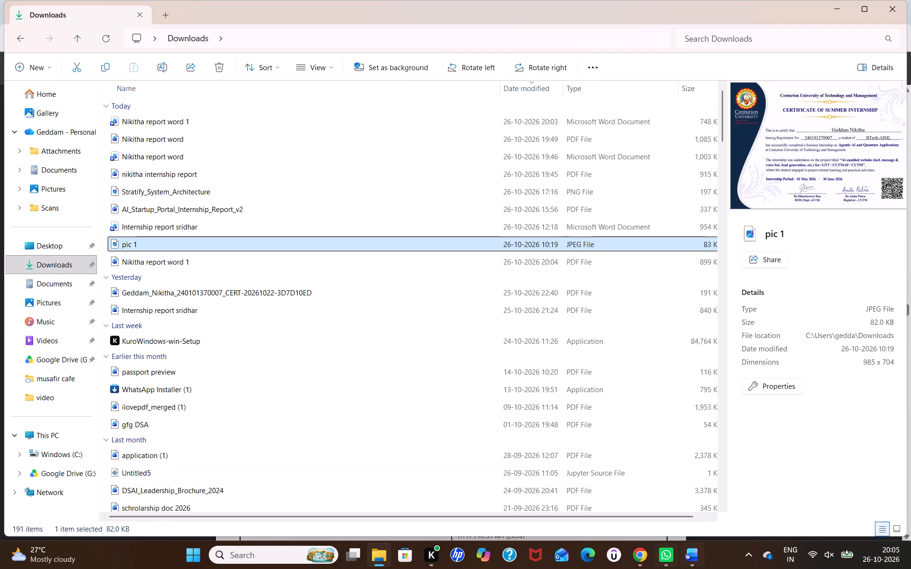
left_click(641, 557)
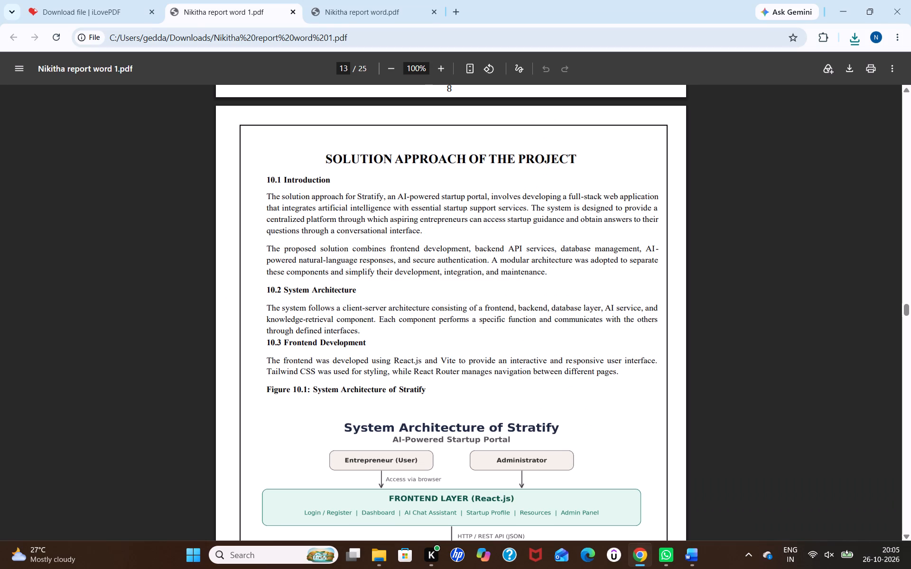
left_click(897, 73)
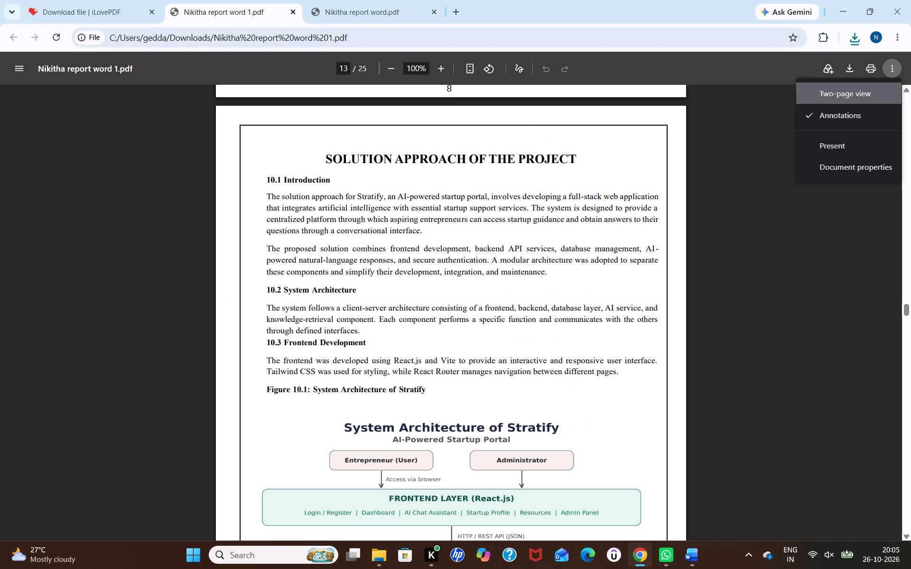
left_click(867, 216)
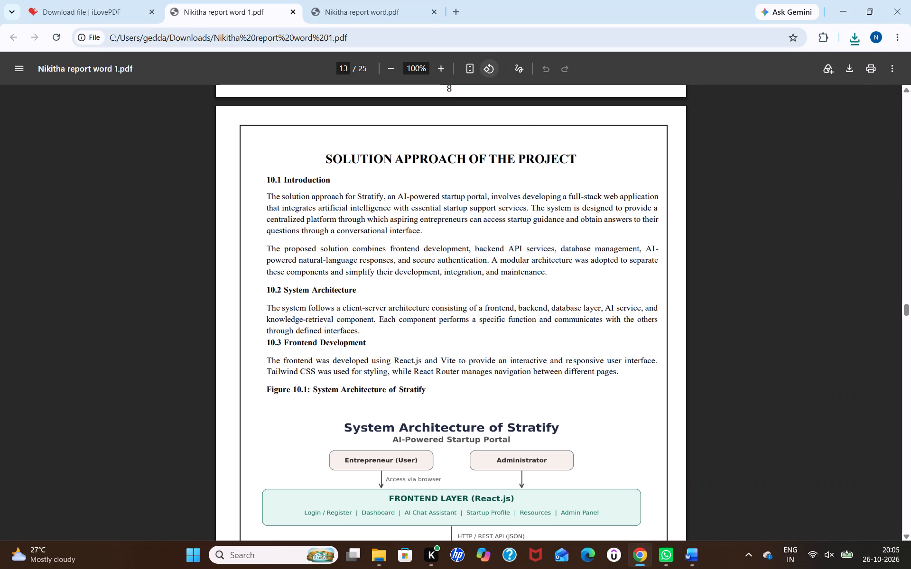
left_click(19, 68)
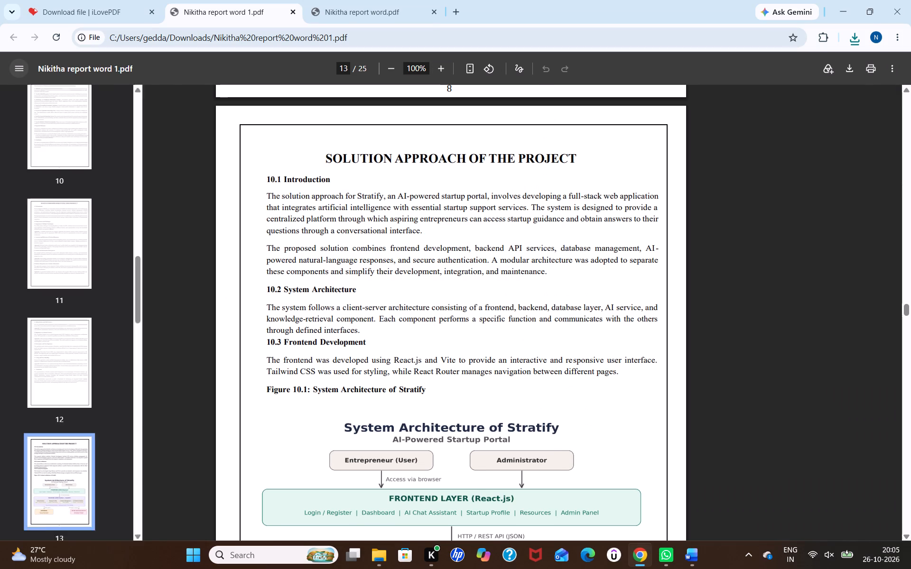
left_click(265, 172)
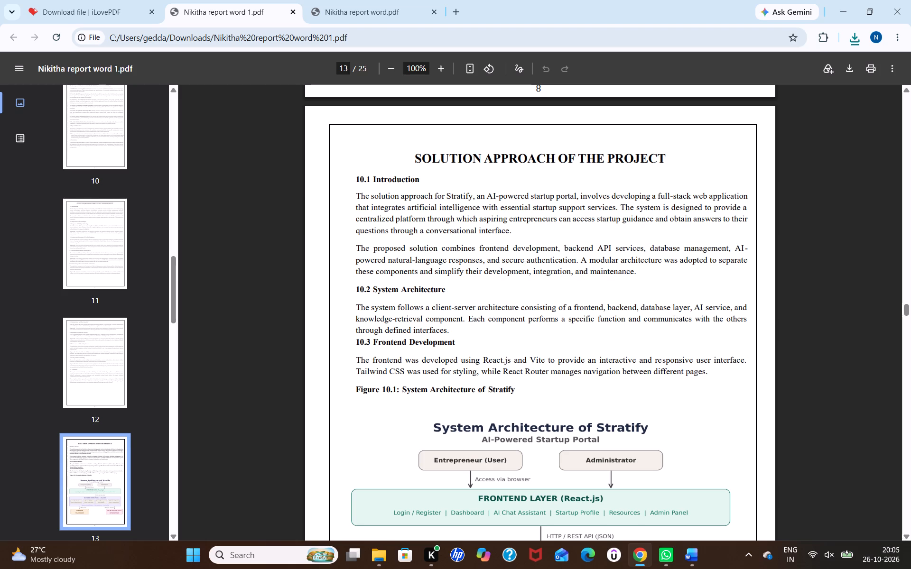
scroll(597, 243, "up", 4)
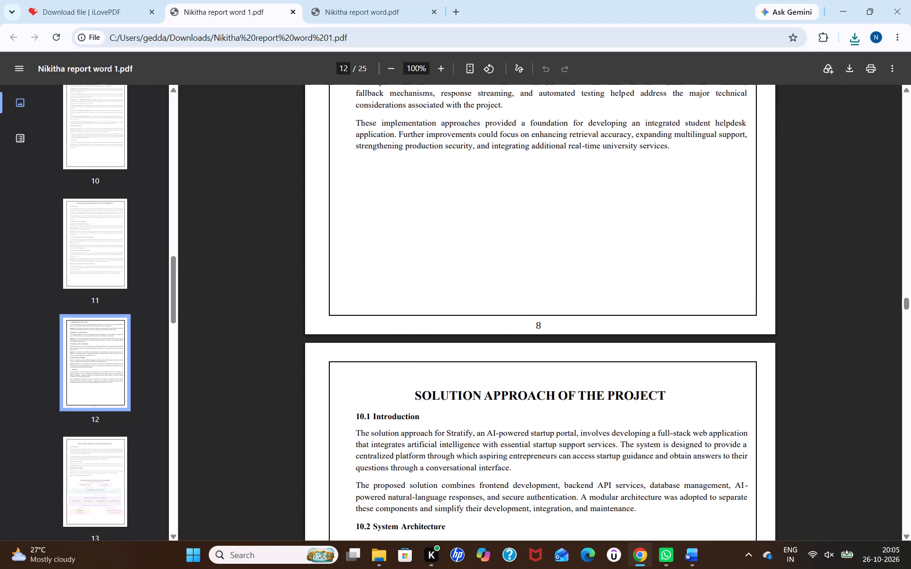
Switch to File Explorer and open the sharing options for the "Nikitha report word 1" PDF in Downloads.
left_click(384, 560)
scroll(203, 210, "up", 2)
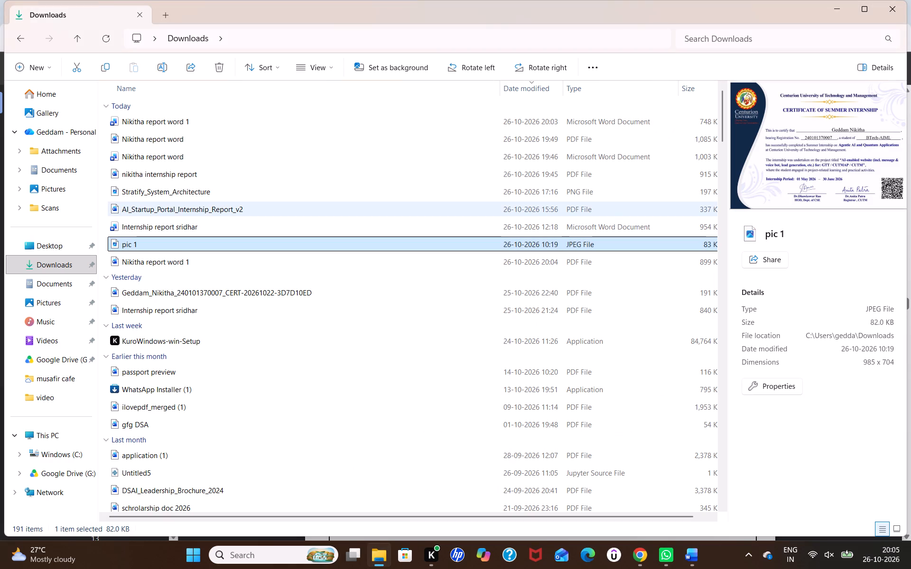
scroll(203, 209, "up", 4)
left_click(219, 264)
right_click(219, 264)
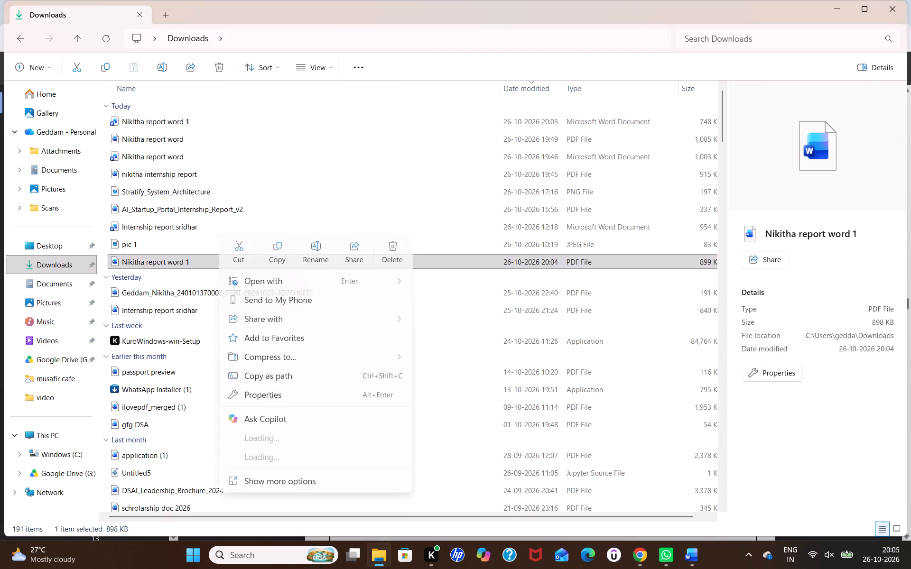
left_click(354, 253)
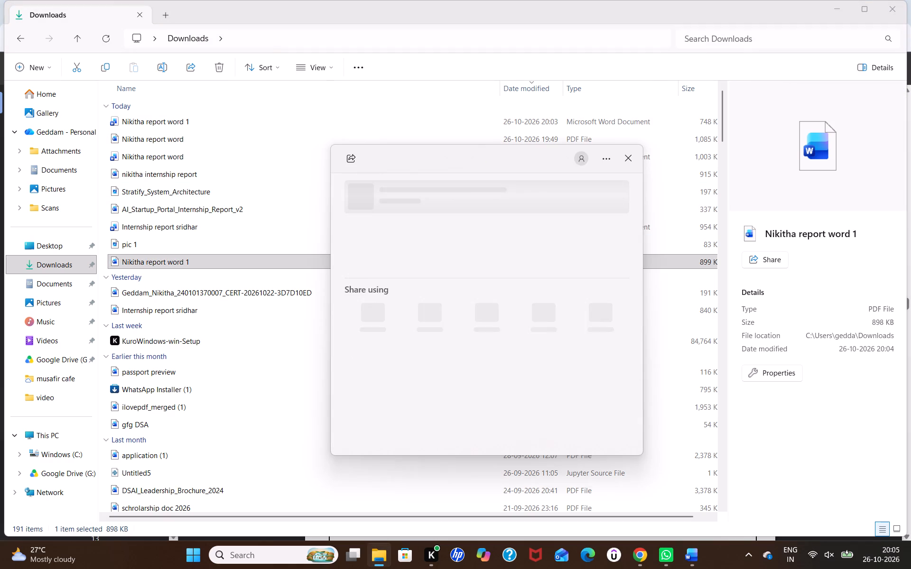
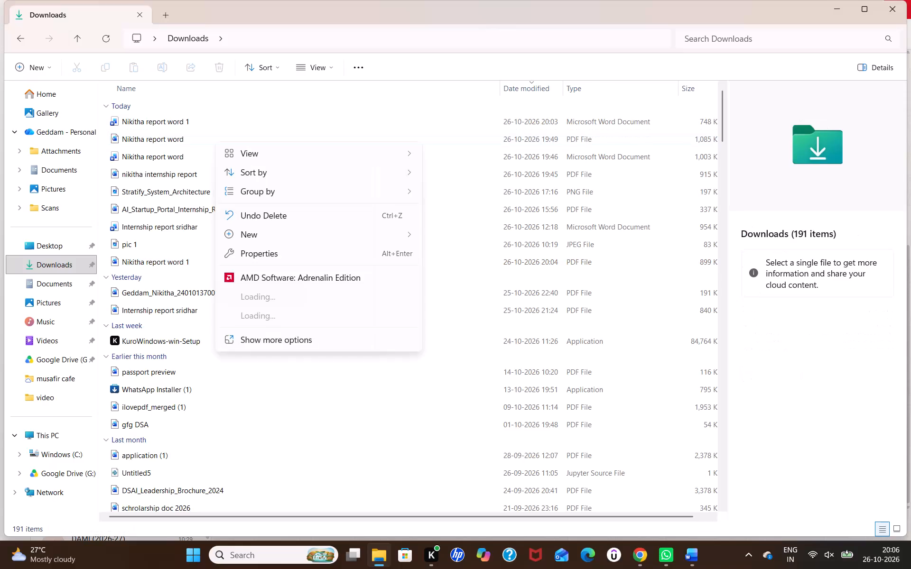
Delete the older "Nikitha report word" Word document from the Downloads folder.
left_click(168, 153)
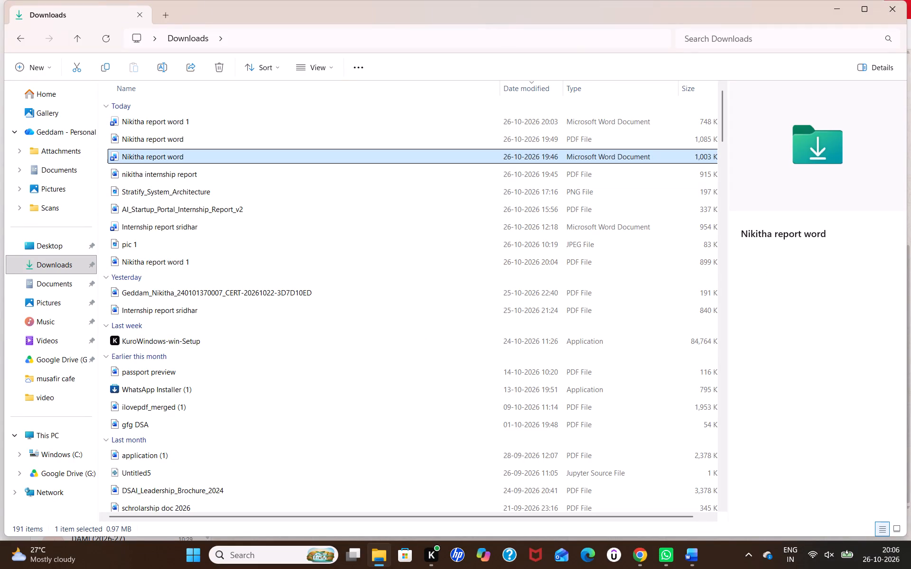
right_click(168, 153)
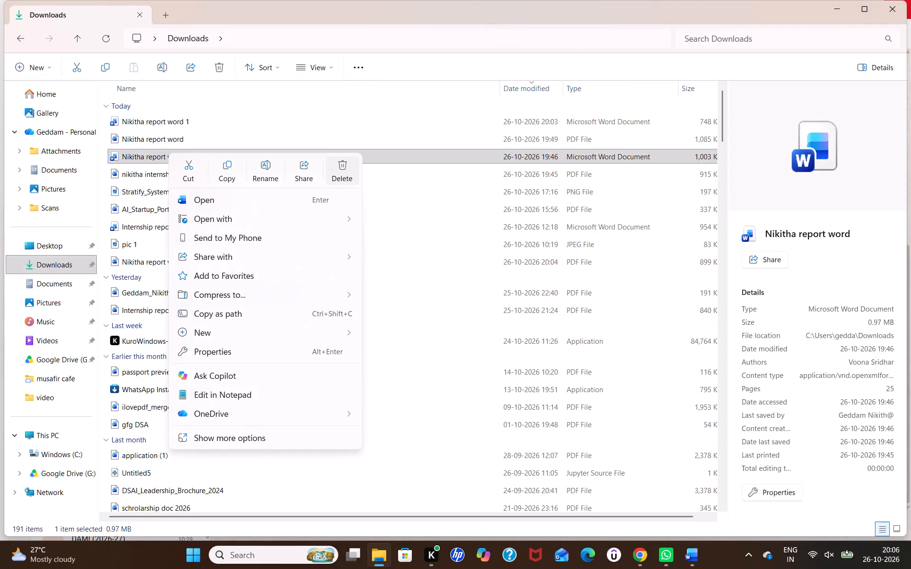
left_click(337, 174)
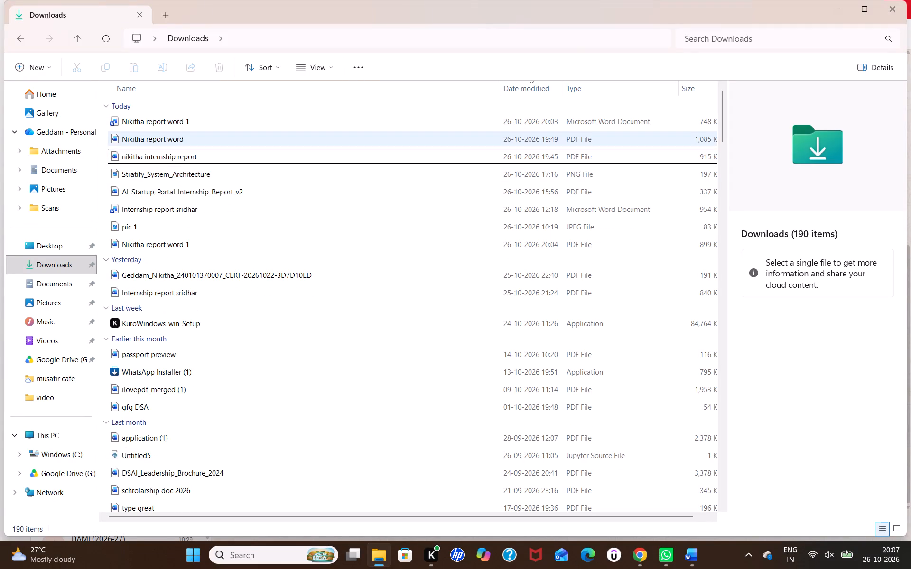
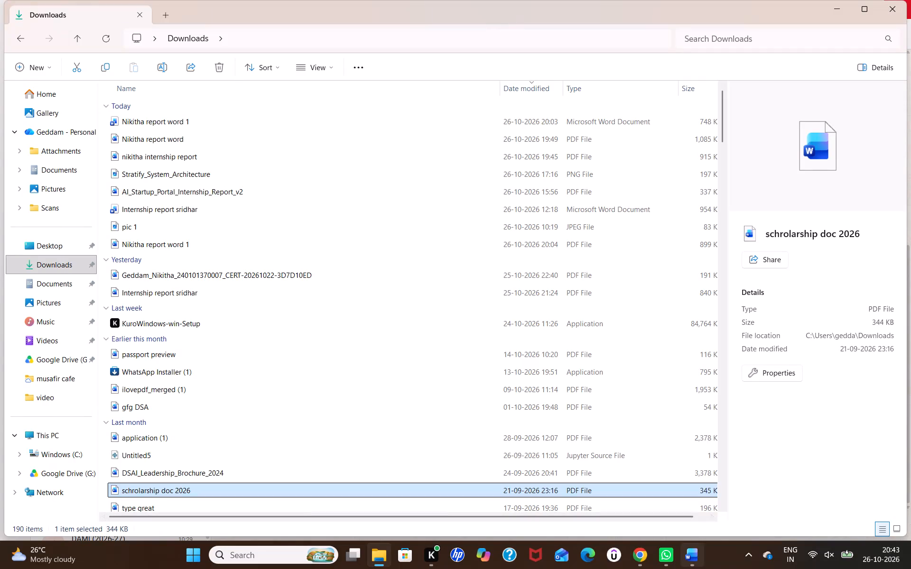
Switch to Chrome to view the open "Nikitha report word 1" PDF.
left_click(638, 560)
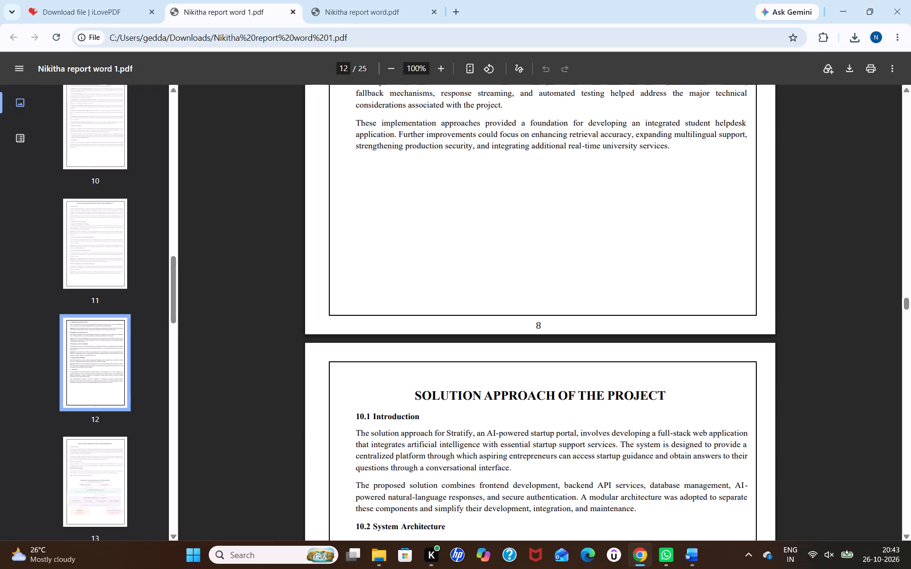